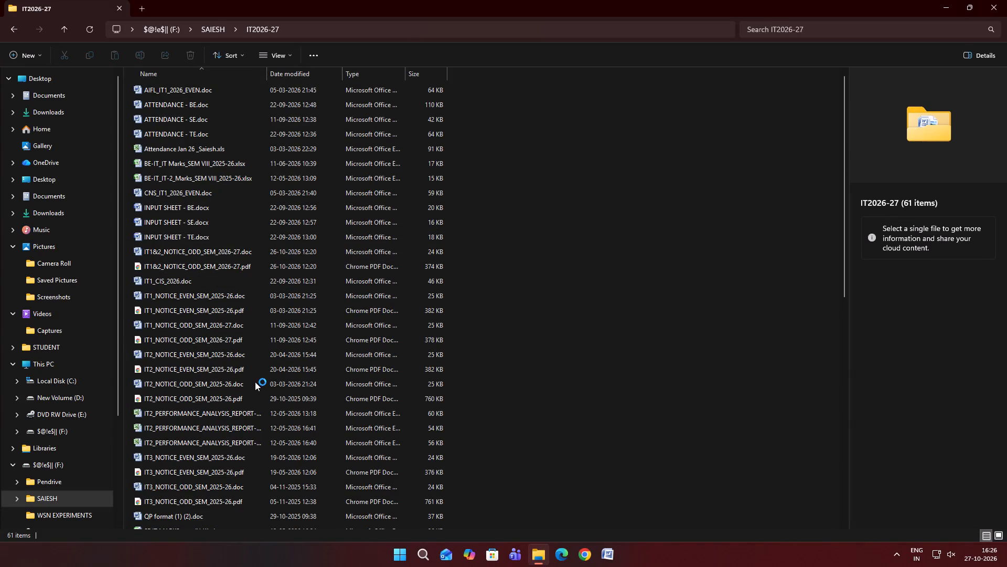
Open the SUPERVISION CHART_IT1&2_ODD_SEM_2026-27 document from the IT2026-27 folder.
scroll(244, 418, down, 2)
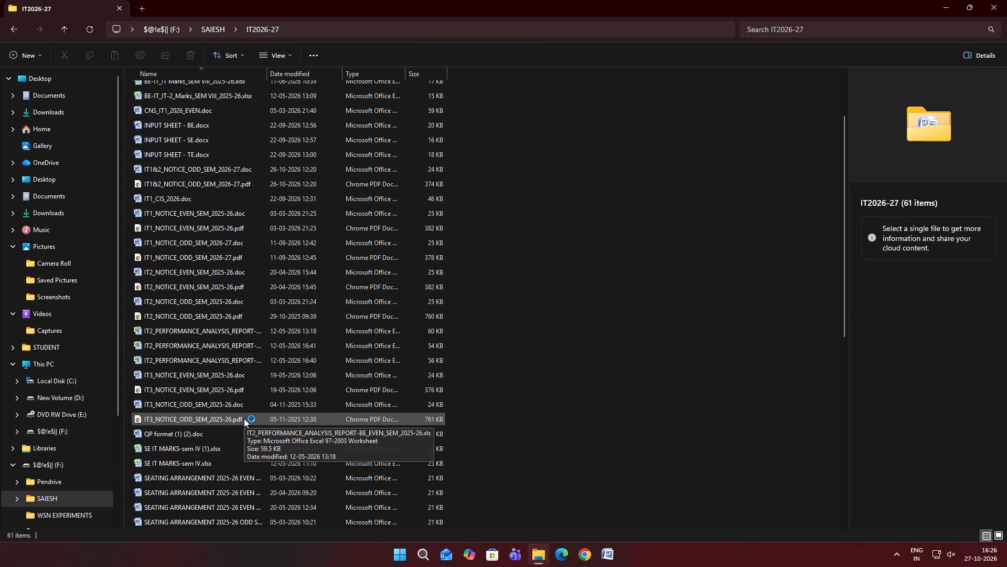
scroll(244, 418, down, 14)
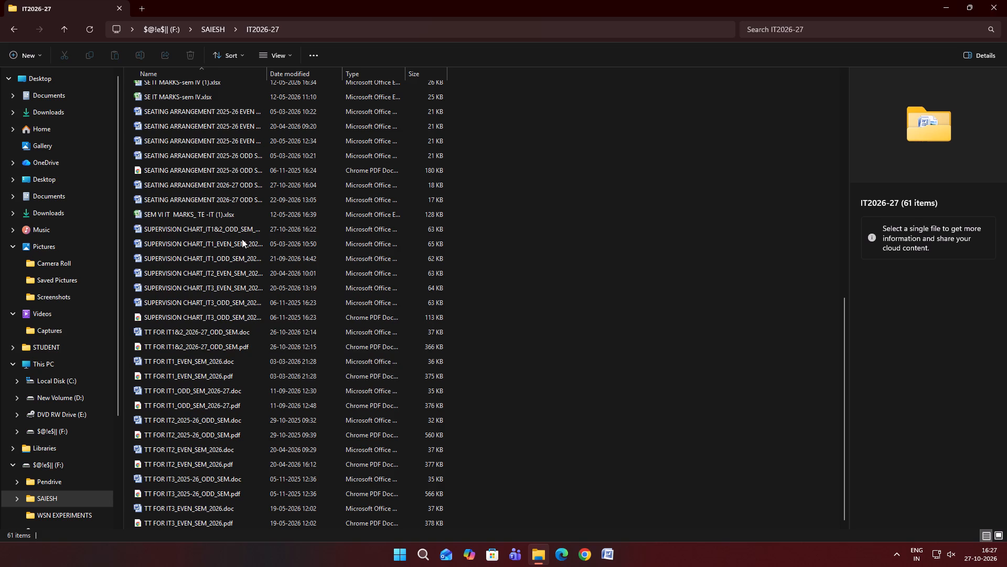
double_click(237, 226)
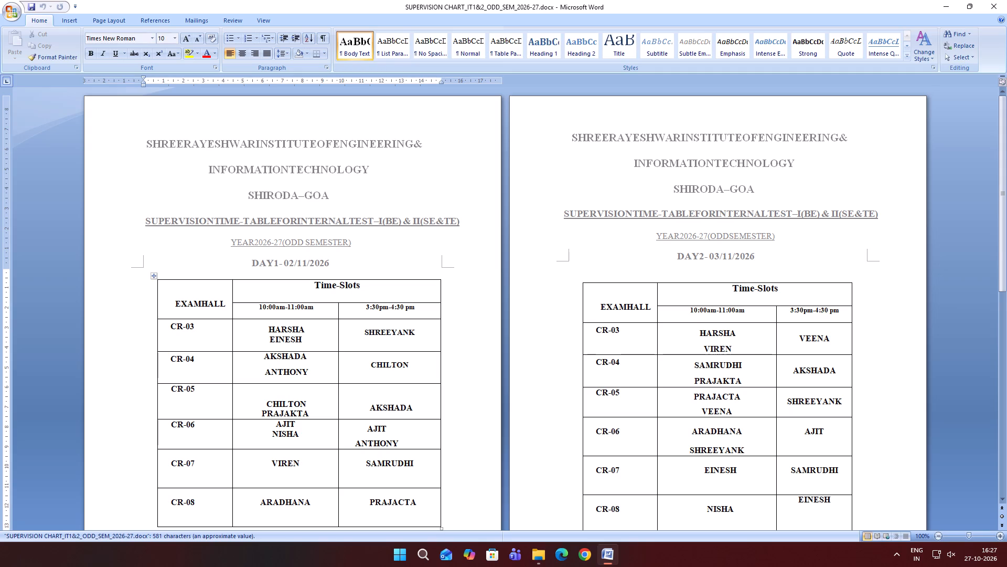
Print one copy of all pages of the supervision chart on the HP Laser 1003-1008, scaled to A4 paper.
scroll(278, 404, down, 16)
scroll(271, 401, down, 6)
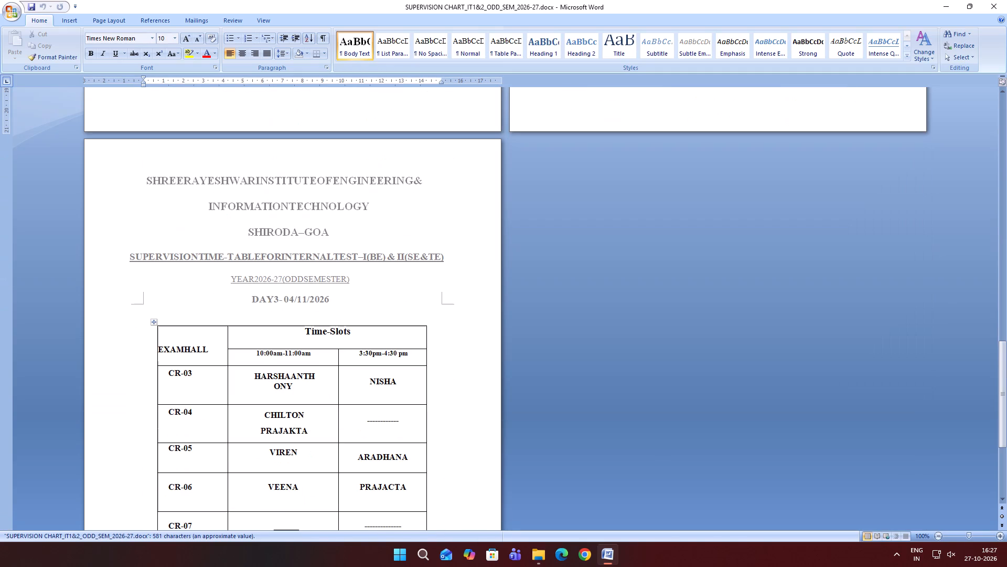
key(ctrl+p)
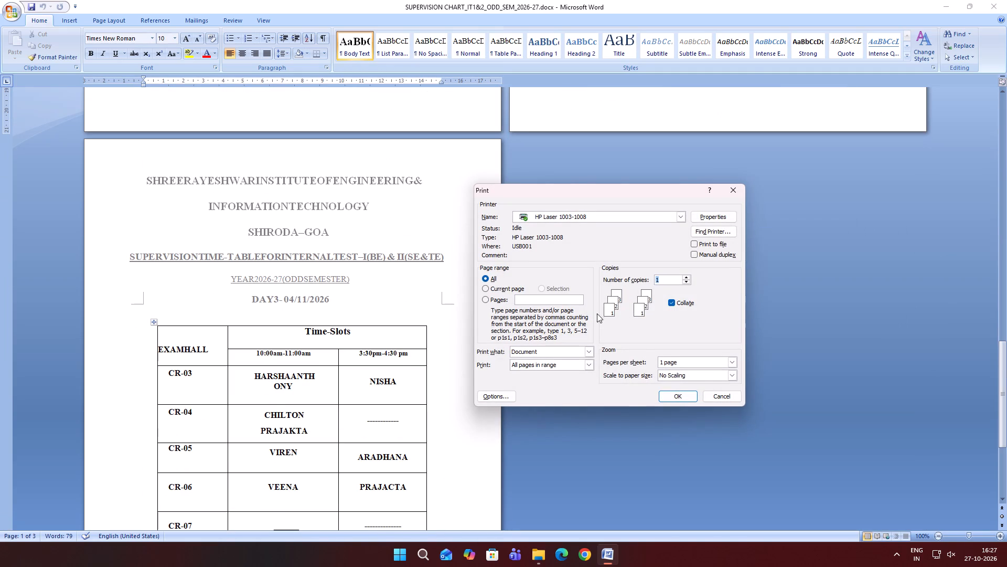
click(695, 371)
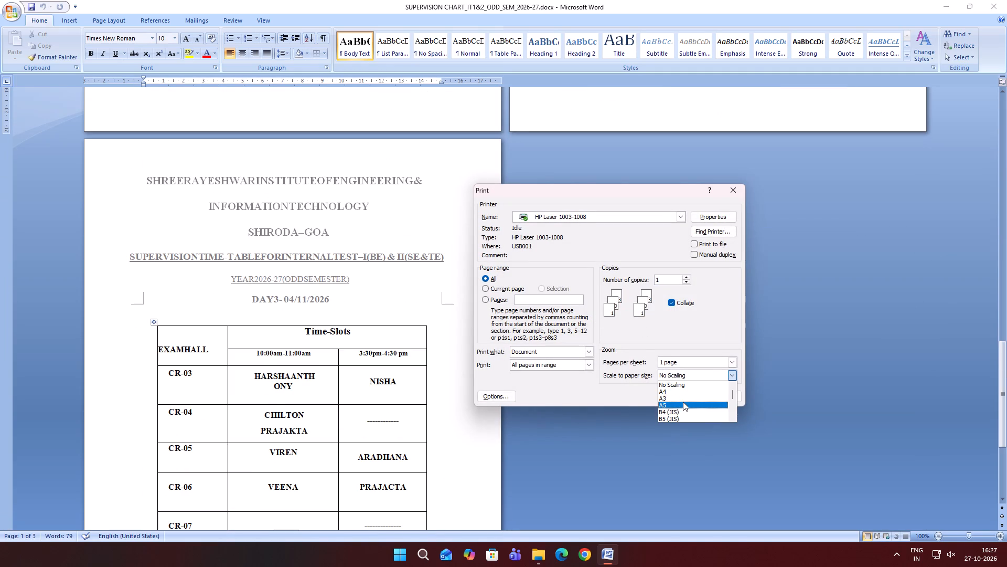
click(682, 388)
click(677, 397)
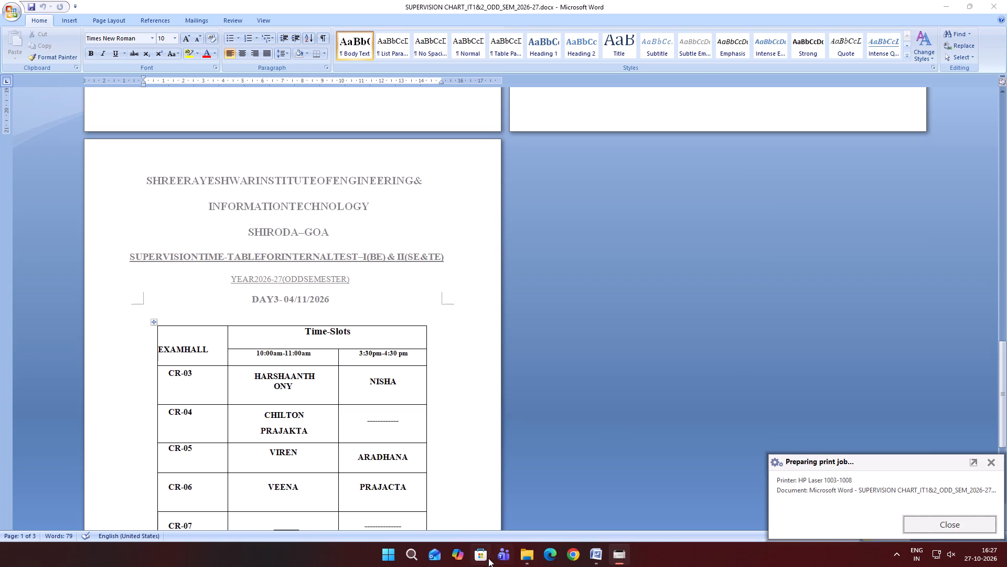
Return to the IT2026-27 folder and open the SEATING ARRANGEMENT 2026-27 ODD SEM IT1&2 document.
click(531, 555)
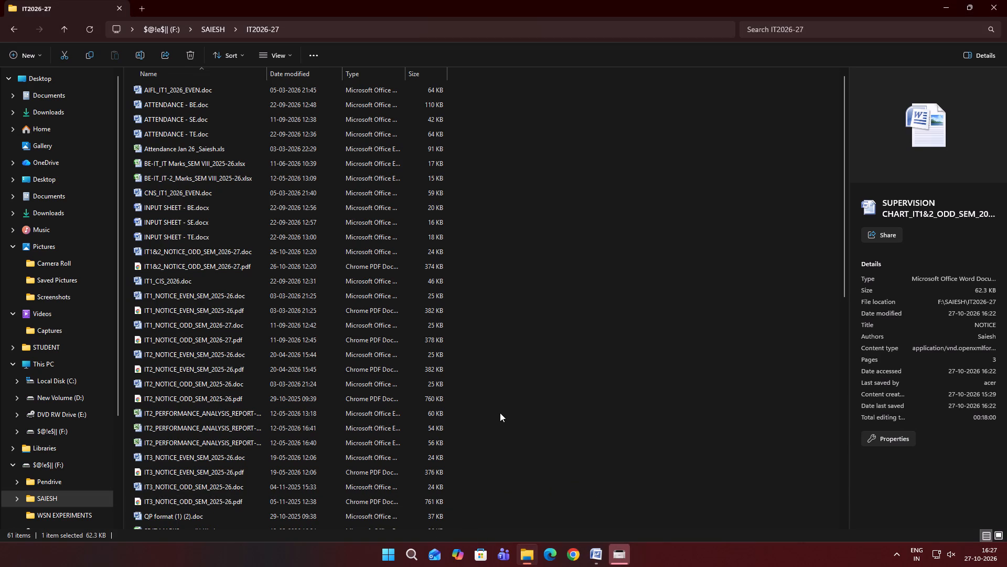
scroll(500, 413, up, 3)
scroll(488, 410, down, 2)
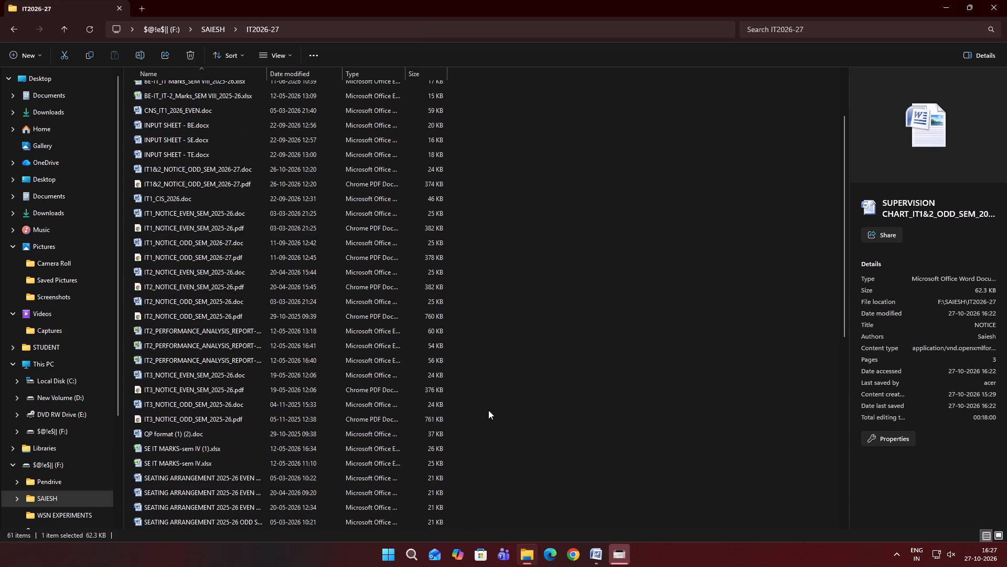
scroll(488, 410, down, 2)
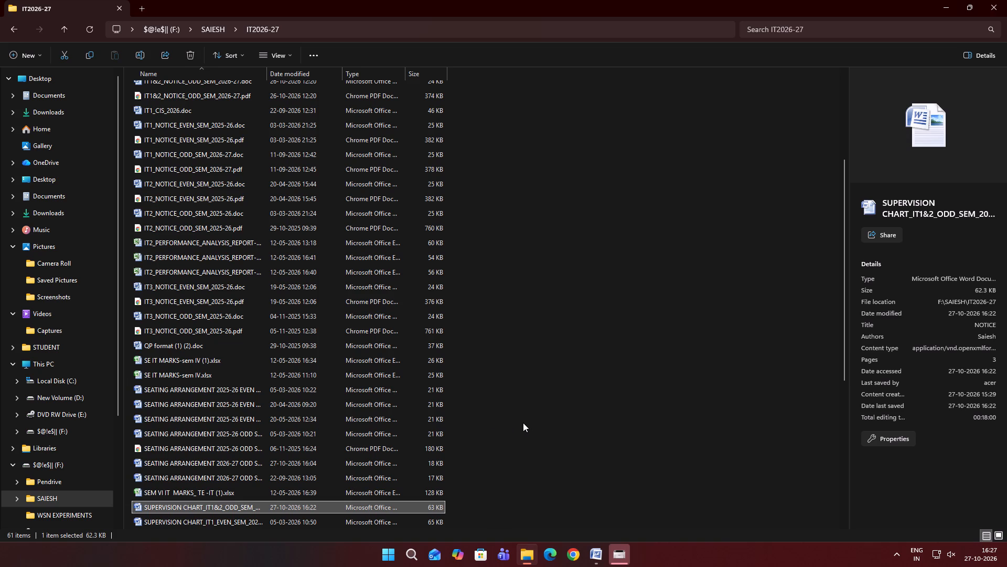
double_click(240, 463)
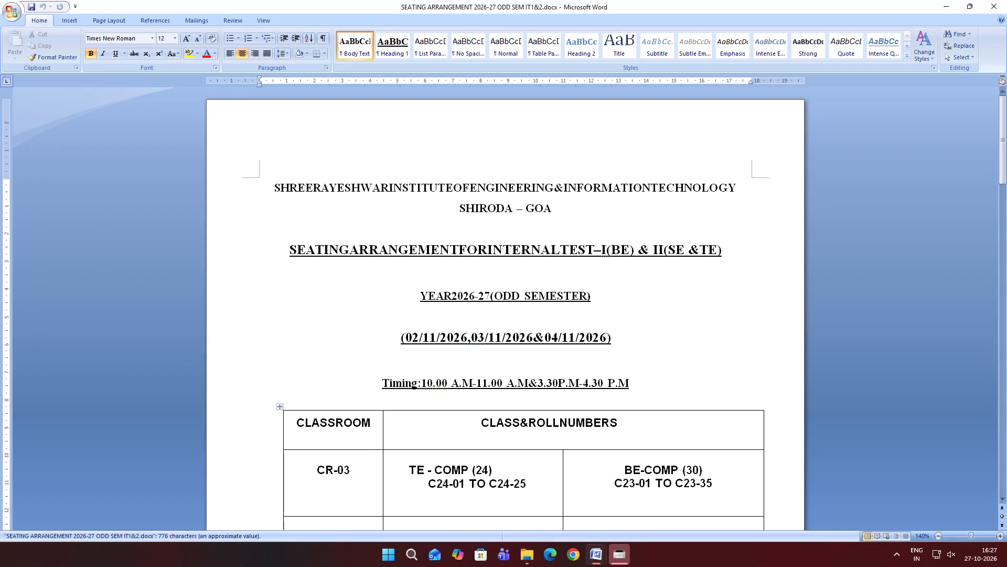
Add spaces in the date line so it reads "(02/11/2026, 03/11/2026 & 04/11/2026)".
click(533, 338)
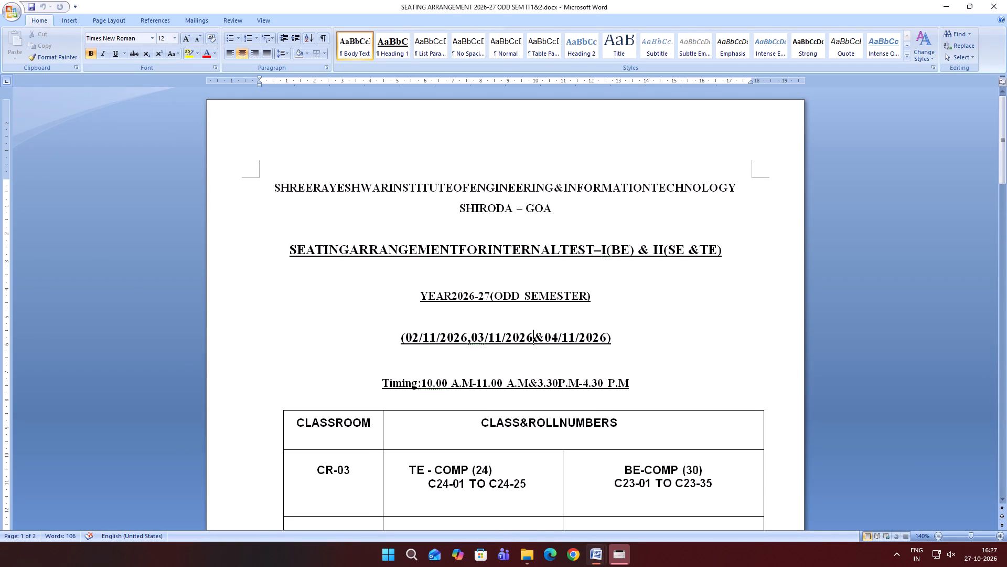
key(space)
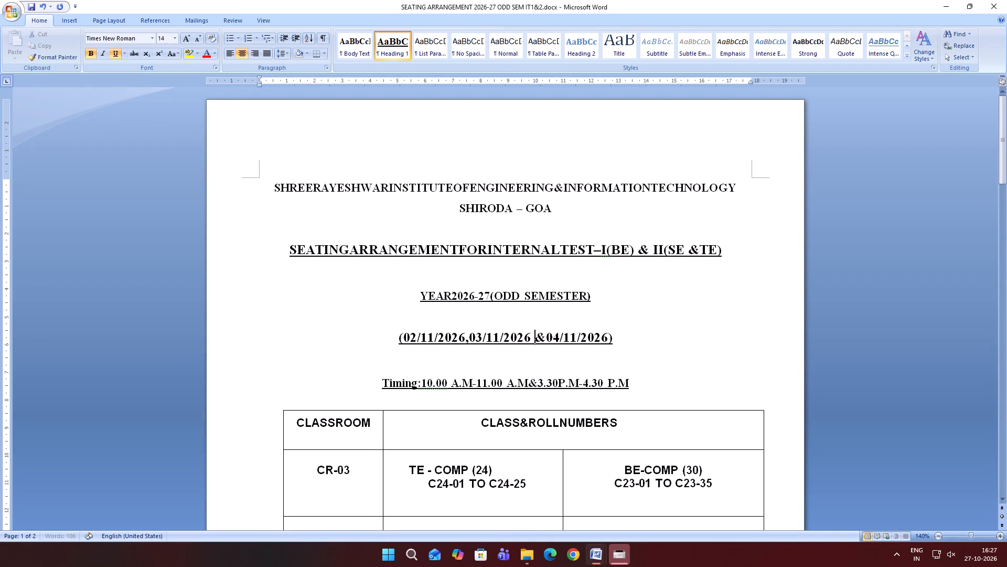
click(545, 343)
click(470, 339)
key(space)
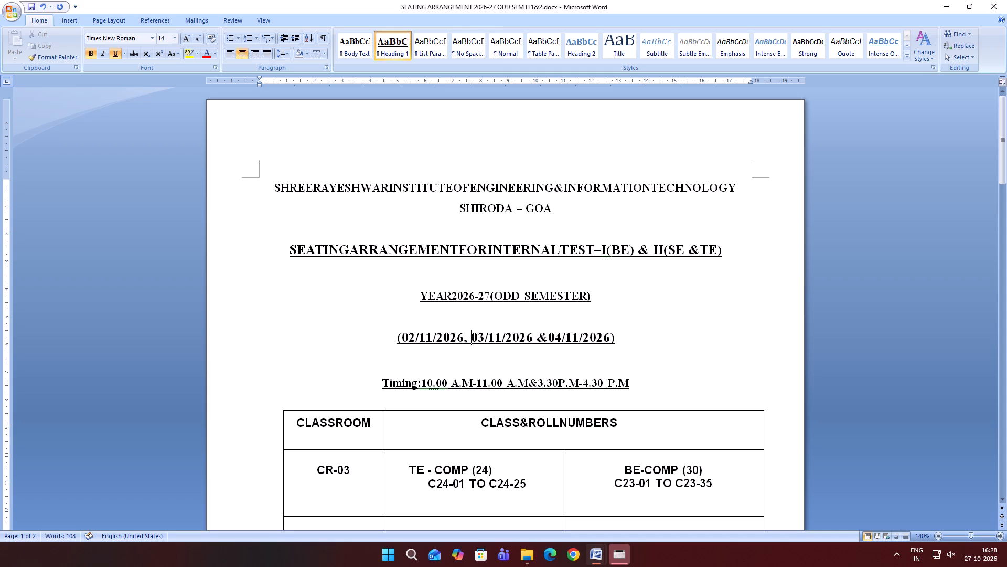
click(549, 337)
key(space)
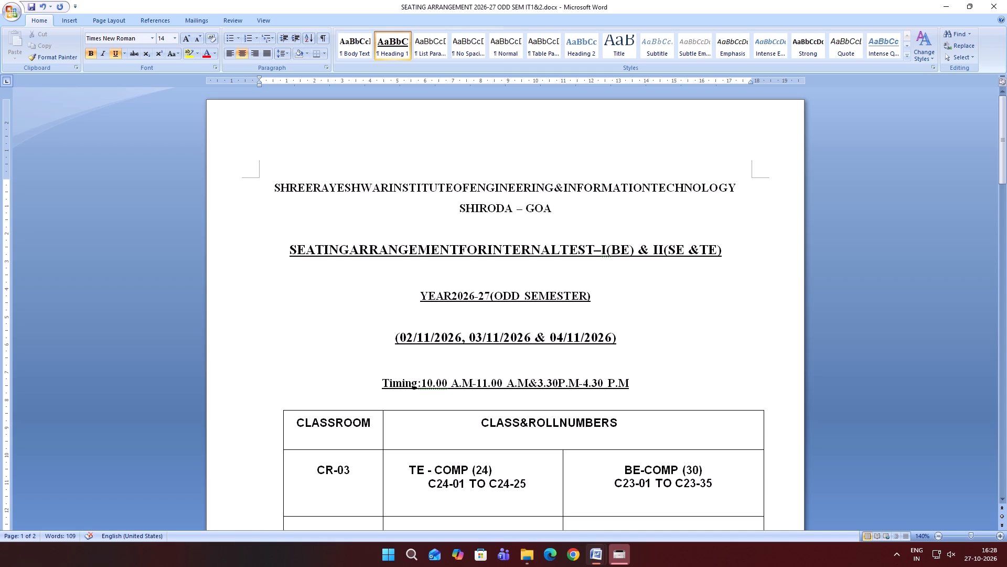
Indent the CR-06 label with leading spaces to align it with the other classroom labels, and save the document.
scroll(453, 393, down, 15)
scroll(453, 393, up, 5)
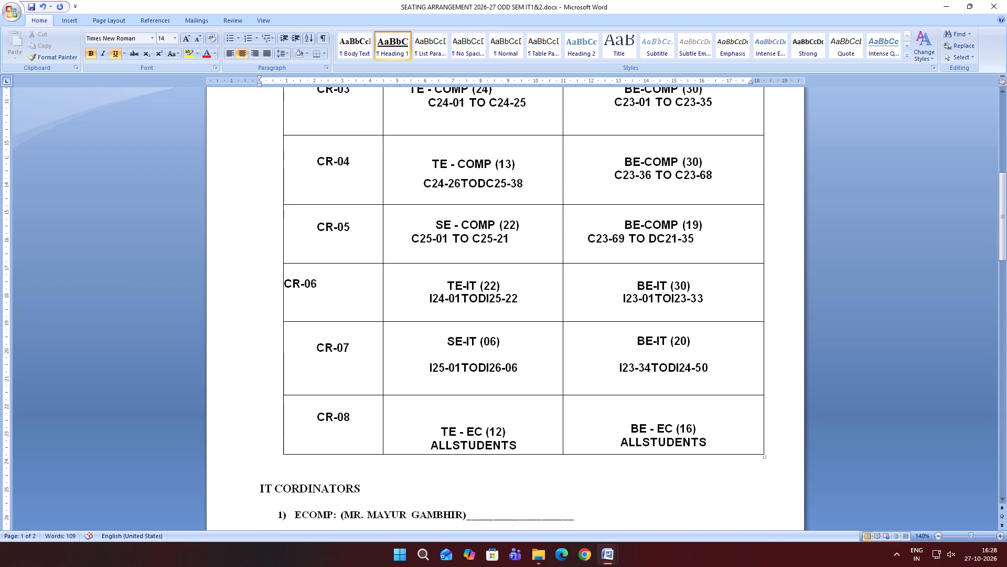
click(285, 320)
key(space)
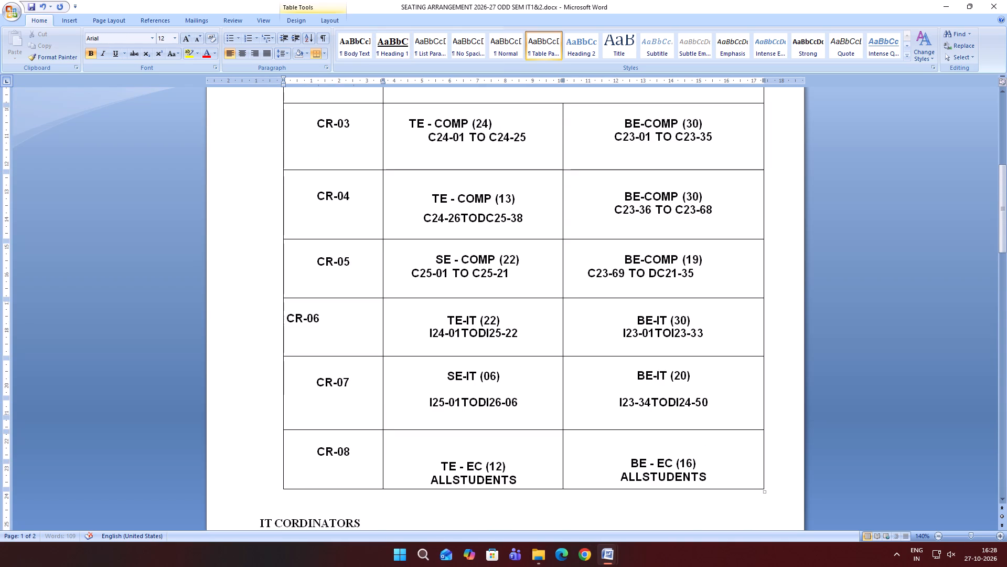
key(space)
key(space)
key(space)
key(space)
key(space)
key(space)
key(space)
key(space)
key(space)
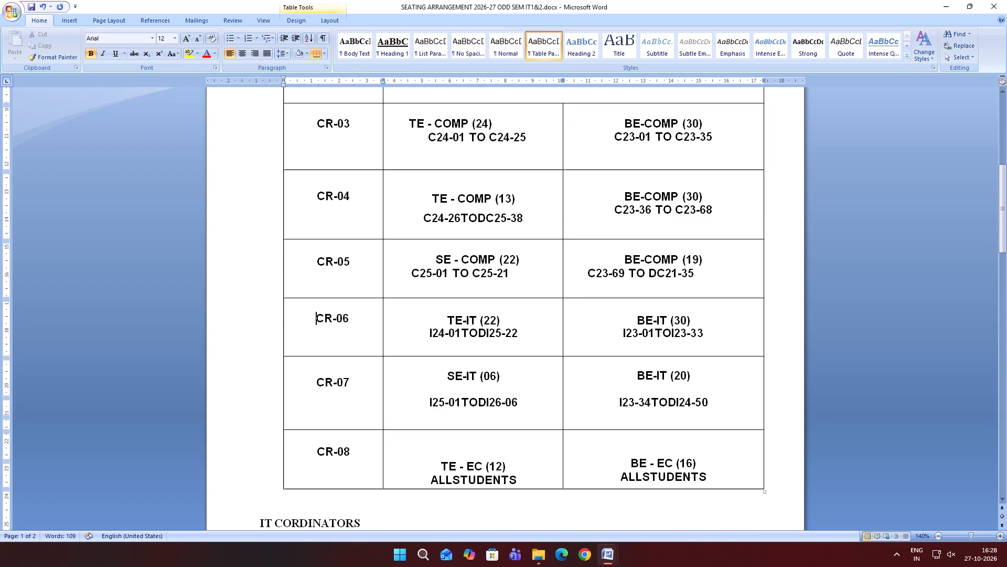
key(space)
key(BackSpace)
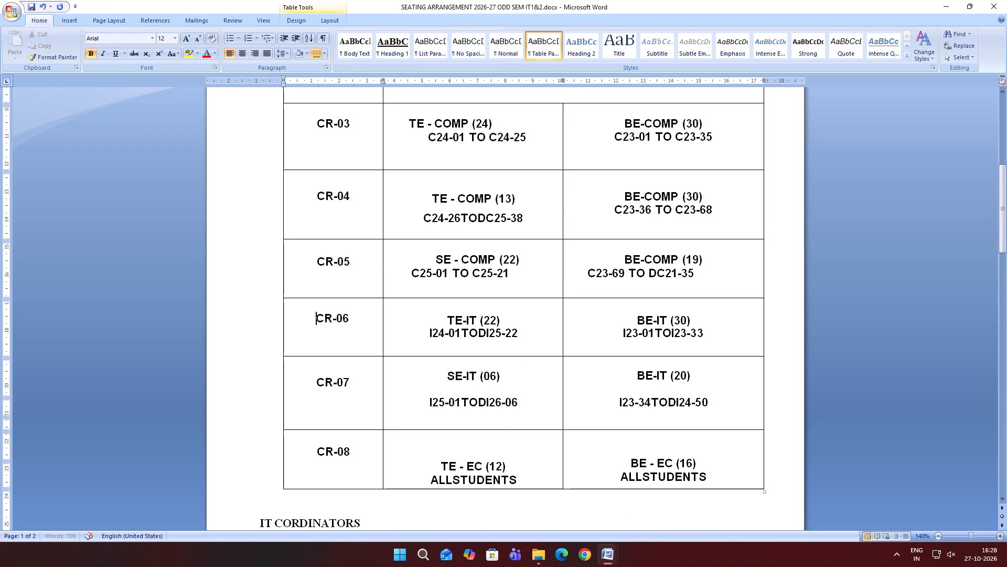
key(ctrl+s)
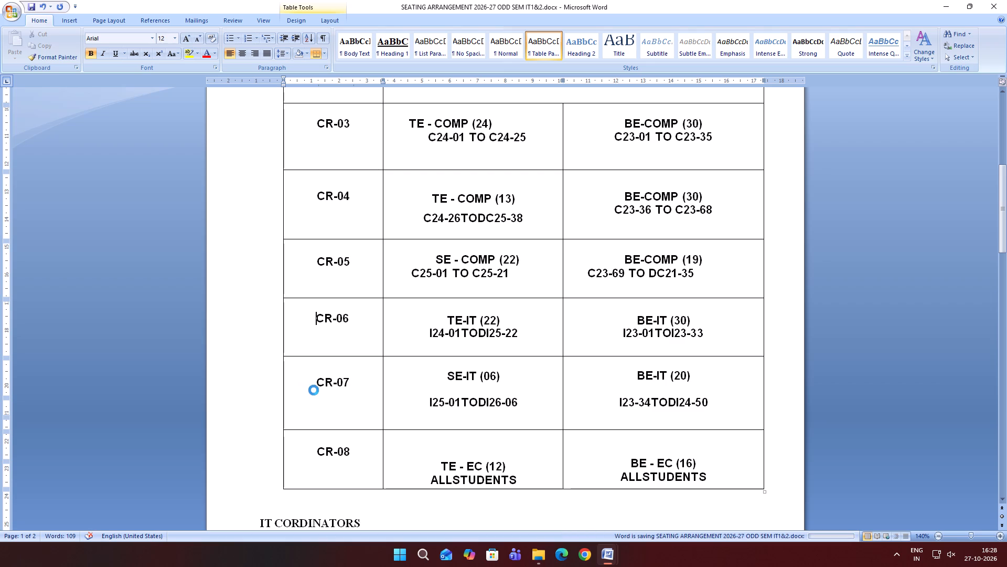
Shift the "TE - COMP (24)" line in the CR-03 row towards its roll numbers with seven leading spaces.
scroll(315, 391, up, 3)
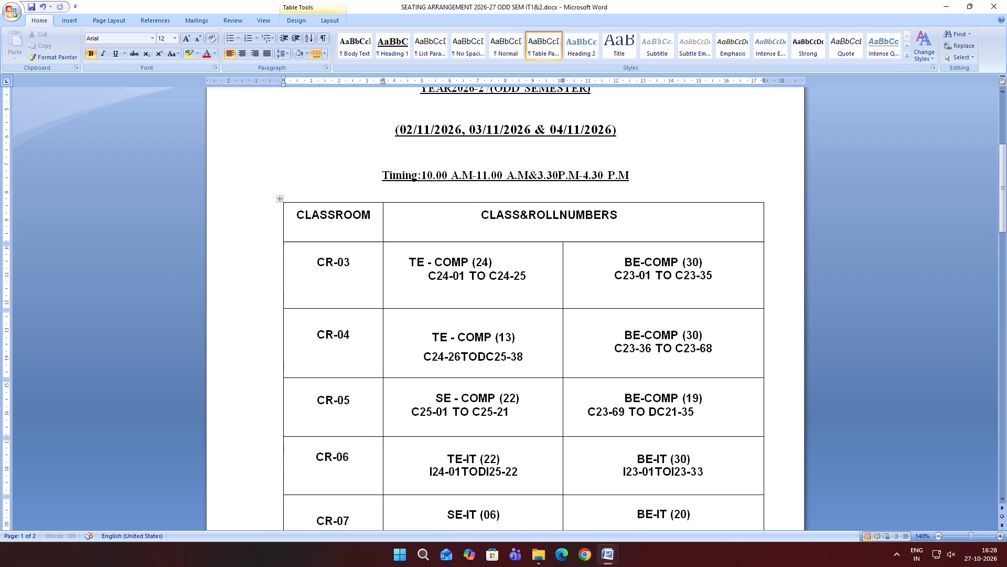
scroll(315, 391, up, 1)
click(407, 263)
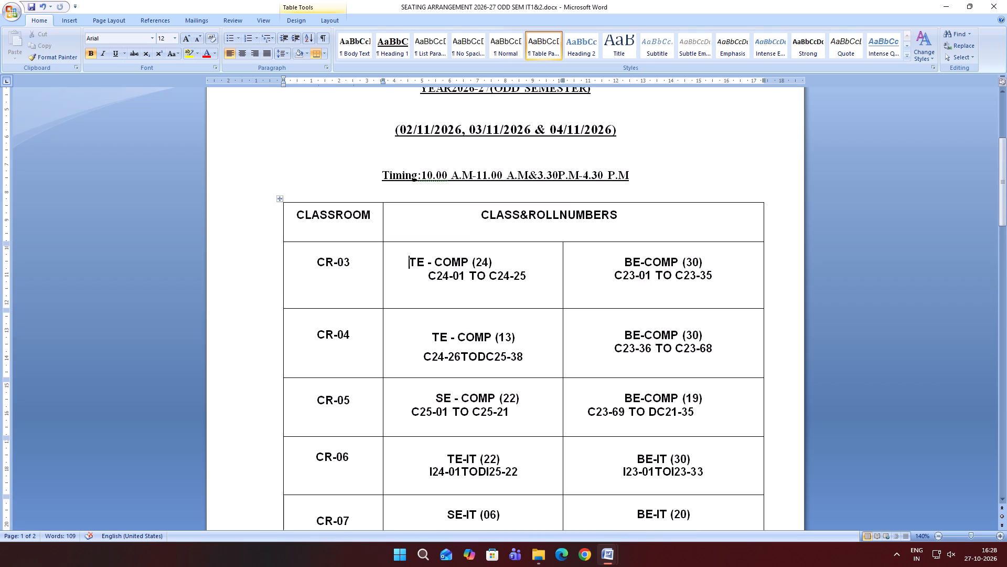
key(space)
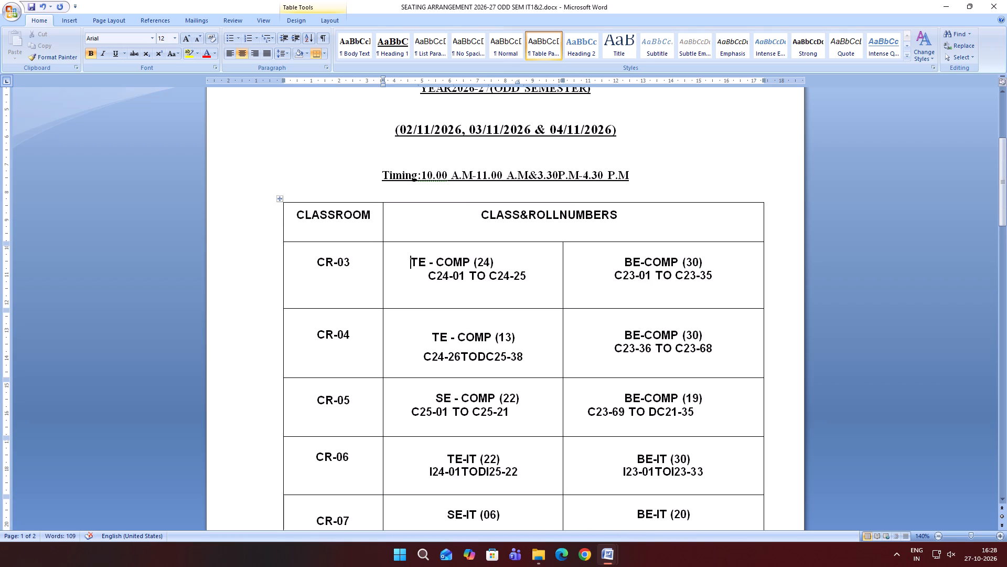
key(space)
key(space)
key(space)
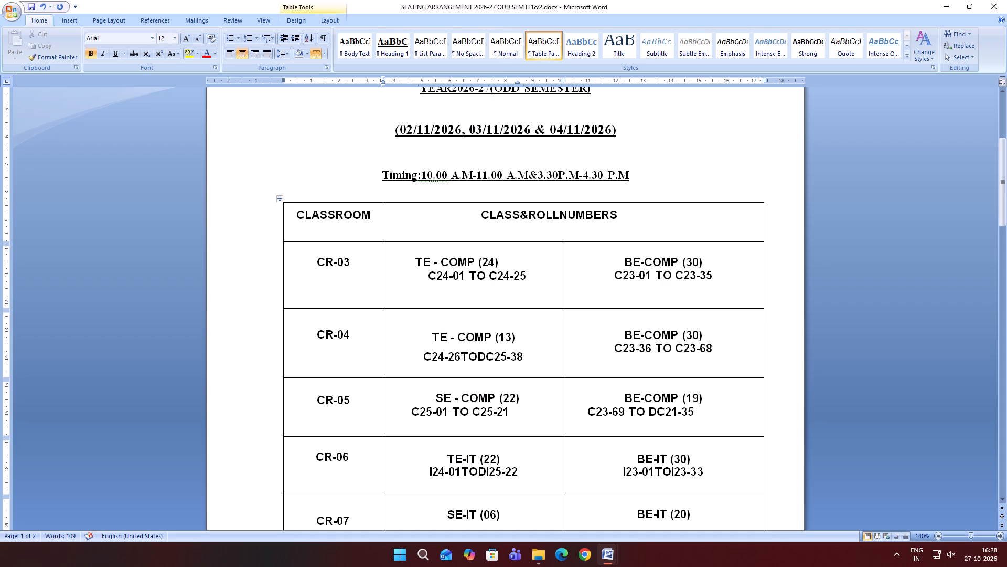
key(space)
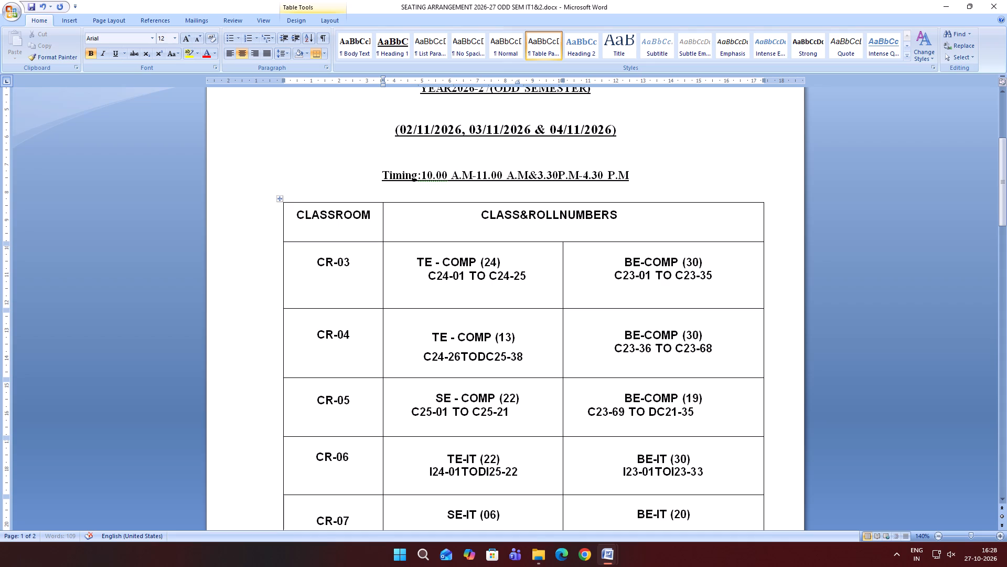
key(space)
key(space)
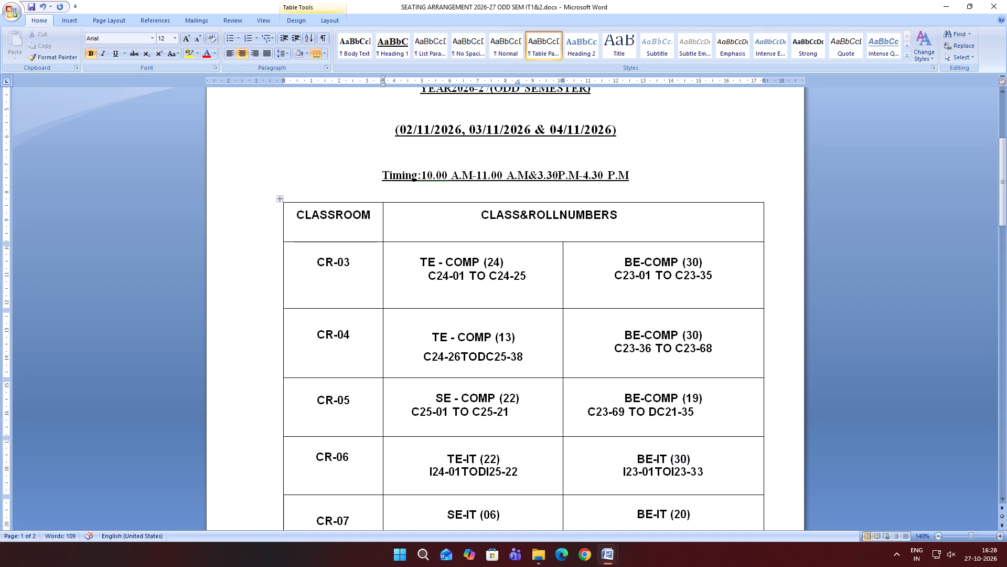
Separate the words of the institute heading so it reads "SHREE RAYESHWAR INSTITUTE OF ENGINEERING & INFORMATION TECHNOLOGY".
scroll(405, 320, up, 4)
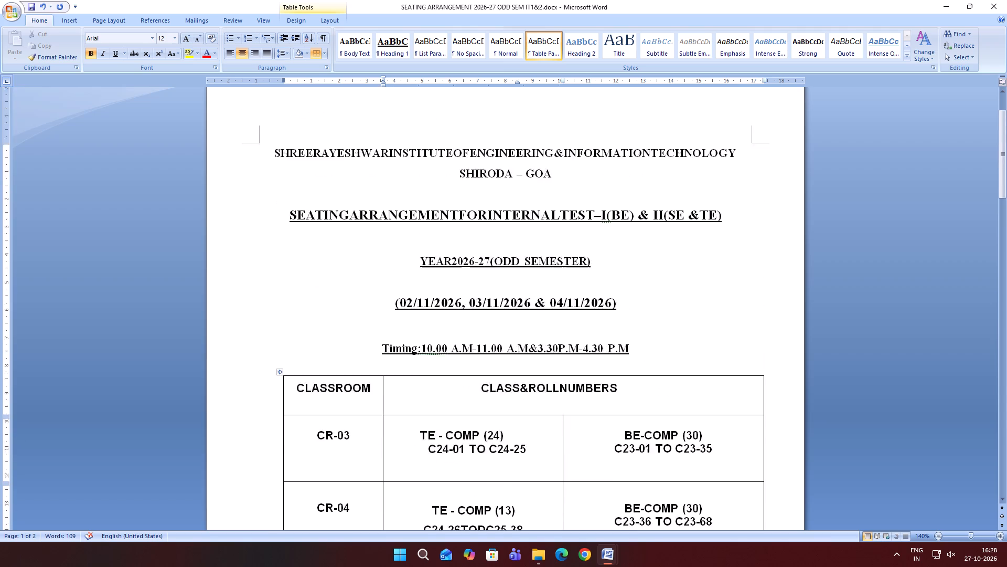
scroll(401, 317, up, 2)
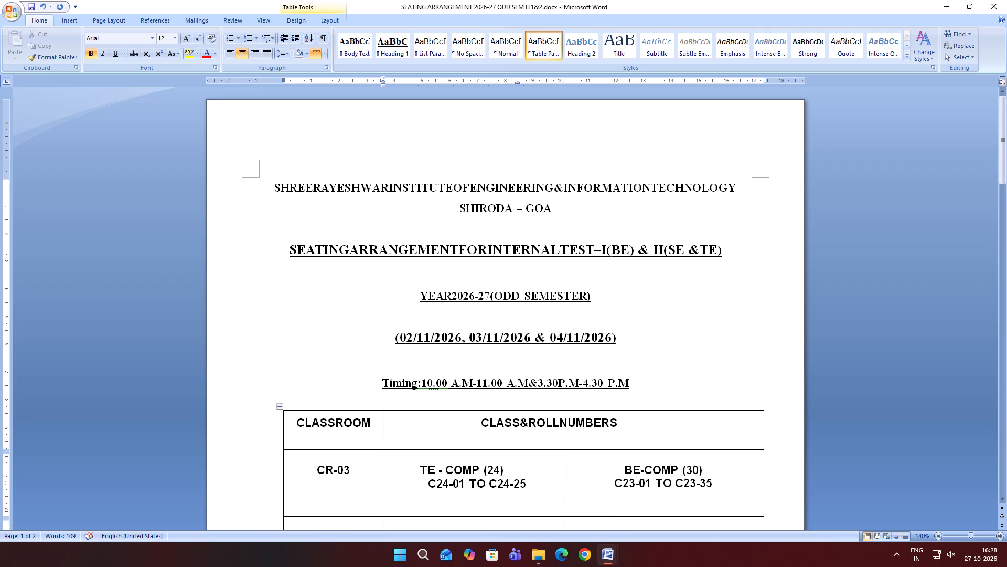
click(312, 187)
key(space)
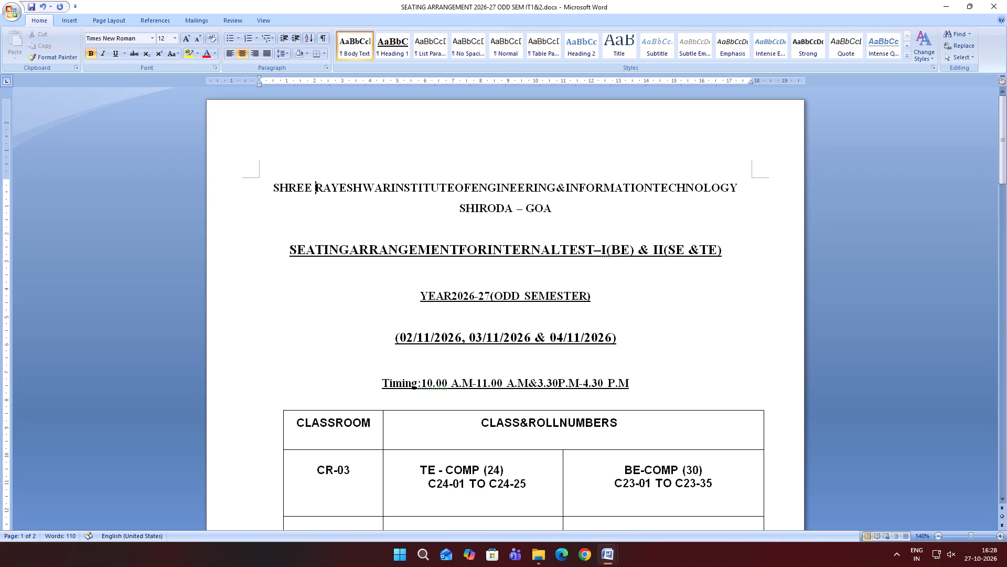
click(392, 187)
key(space)
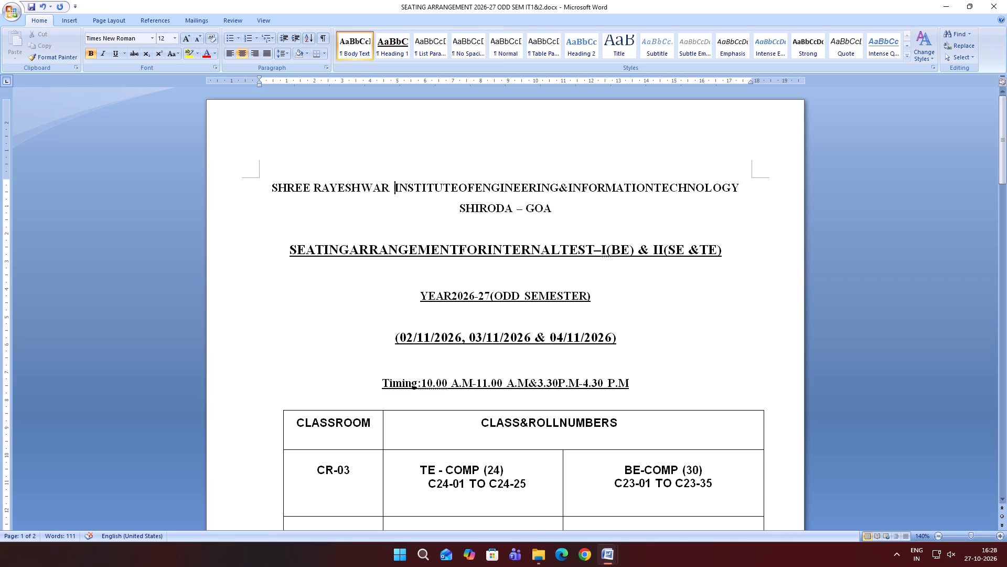
click(459, 187)
key(space)
click(476, 188)
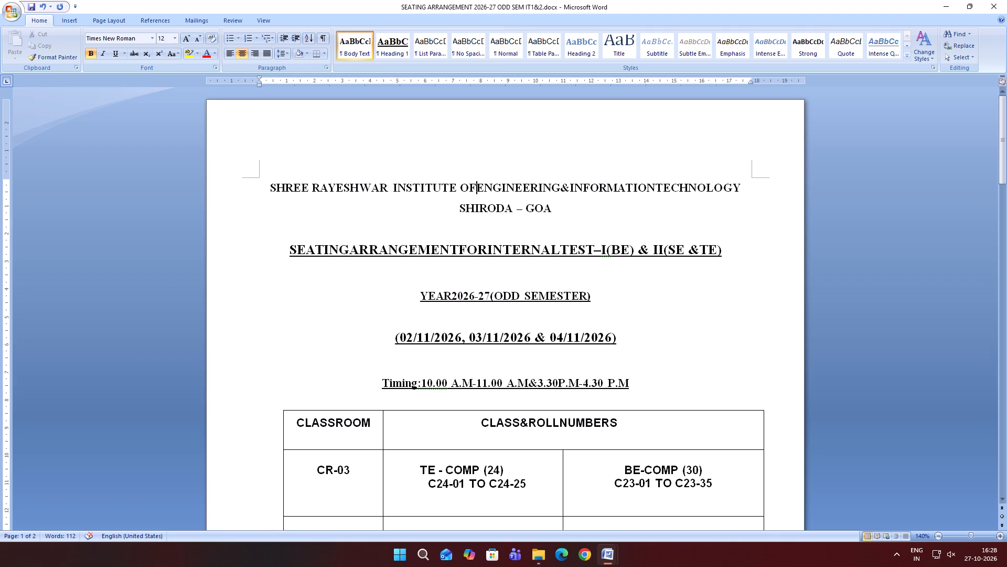
key(space)
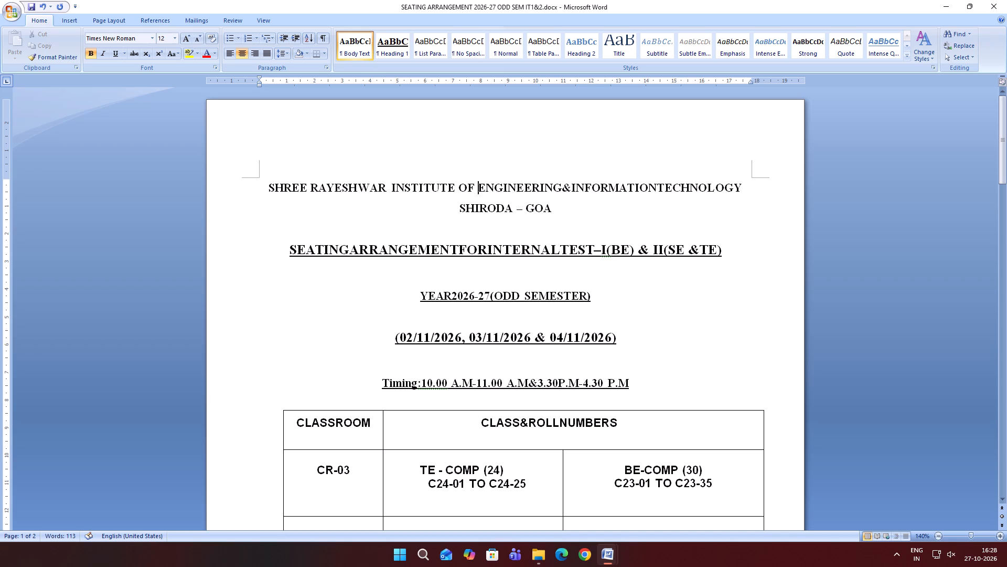
click(561, 190)
key(space)
click(573, 187)
key(space)
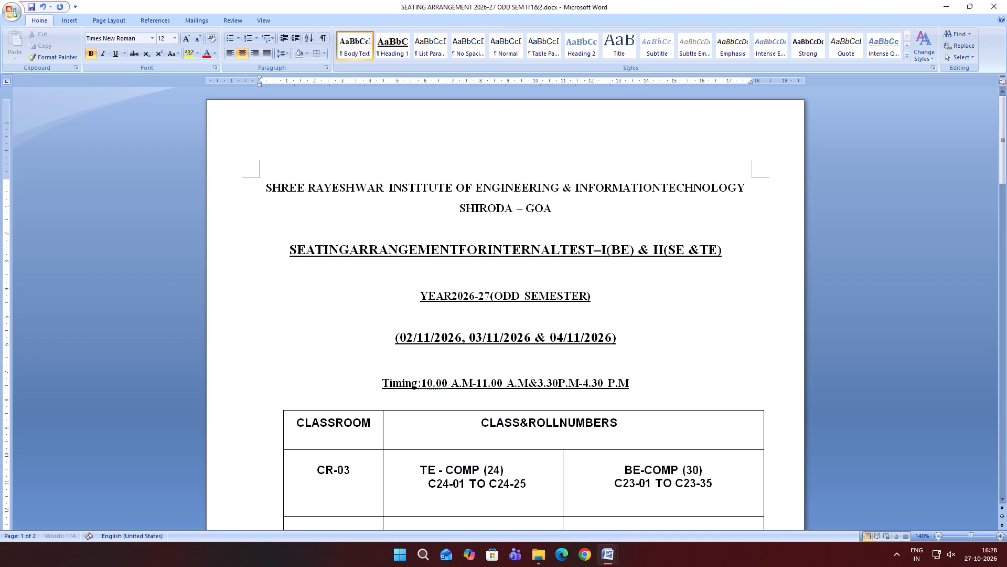
click(660, 185)
key(space)
Separate the words of the seating arrangement title so it reads "SEATING ARRANGEMENT FOR INTERNAL TEST–I (BE) & II (SE &TE)".
click(349, 251)
key(space)
click(462, 249)
key(space)
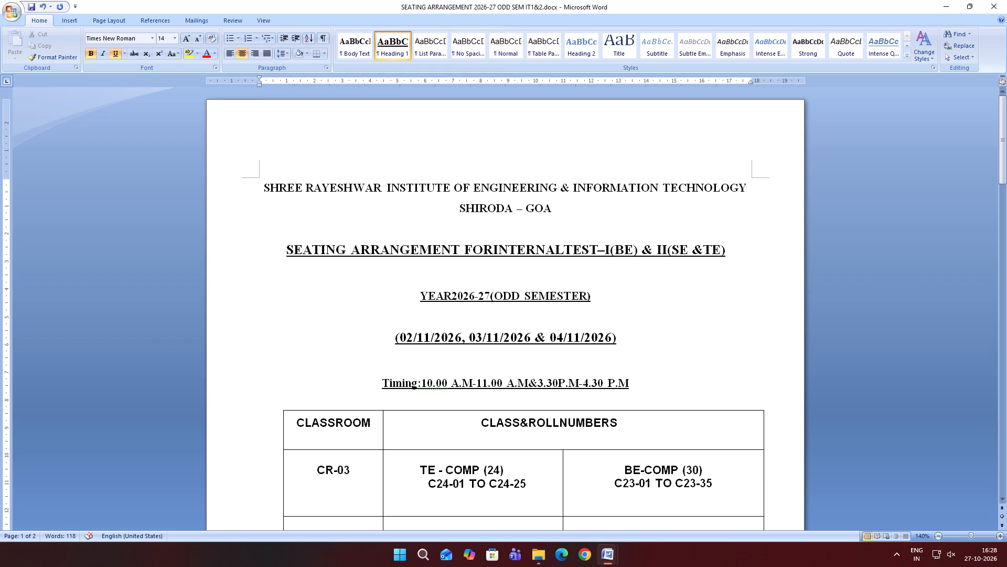
click(493, 248)
key(space)
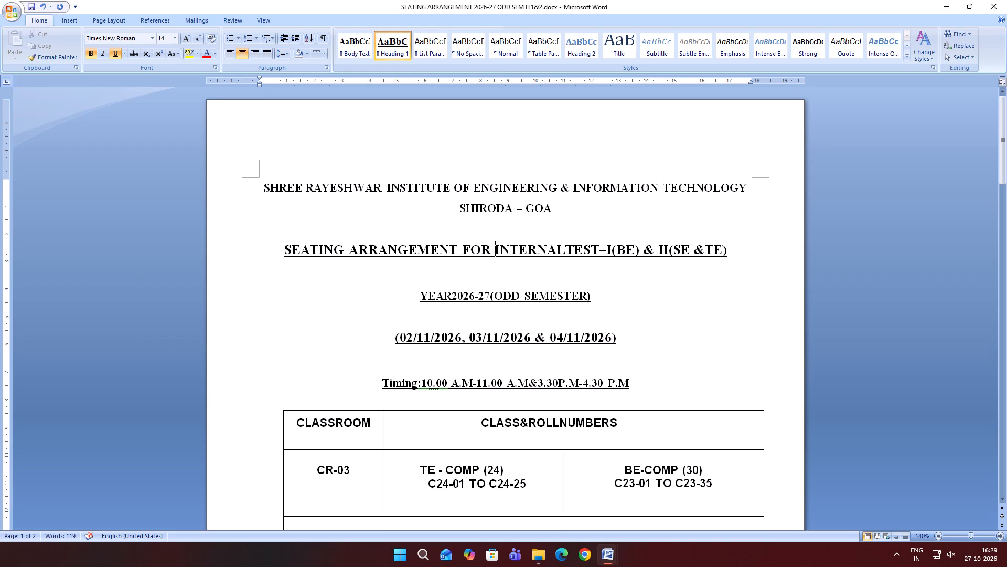
click(567, 249)
key(space)
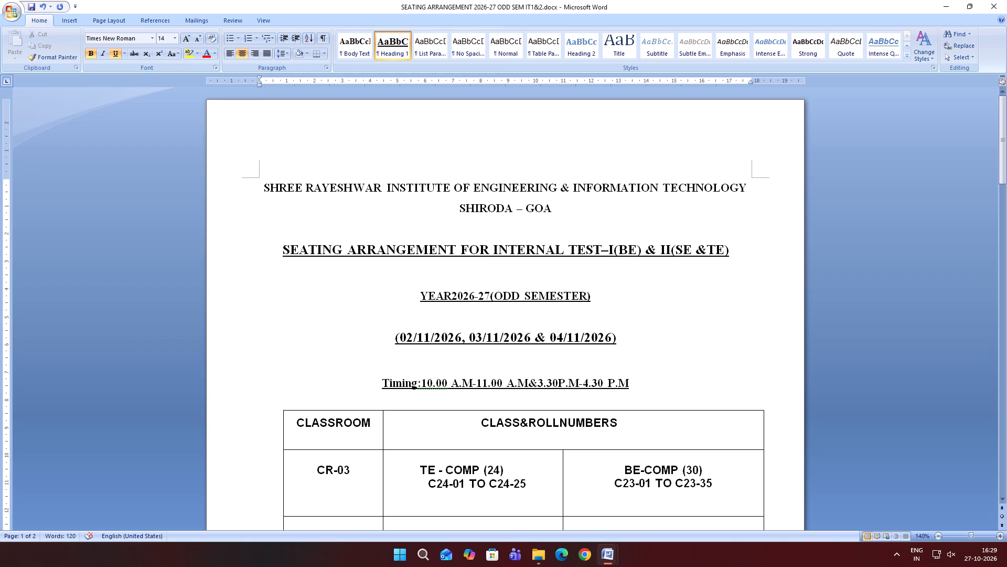
click(614, 252)
key(space)
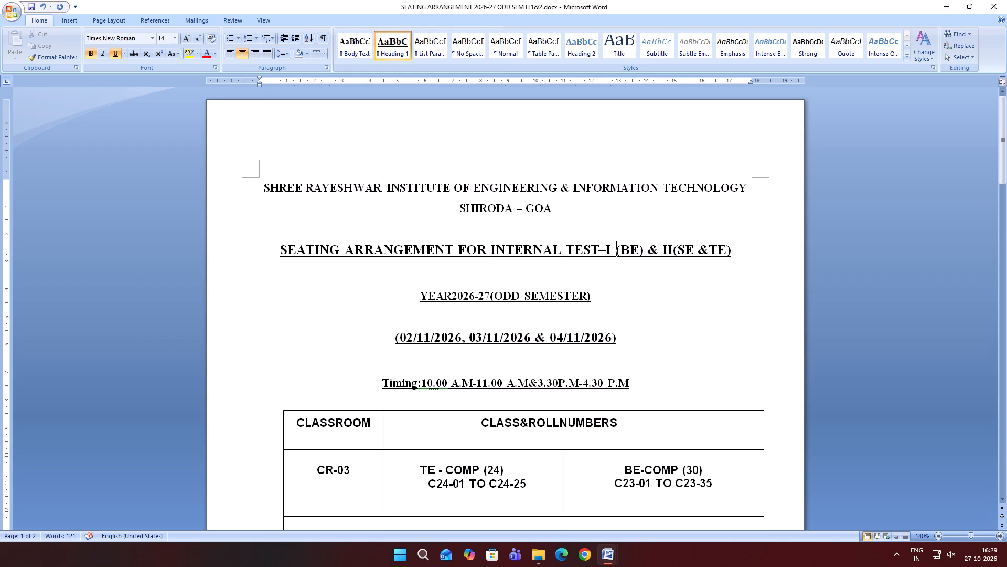
click(672, 249)
key(space)
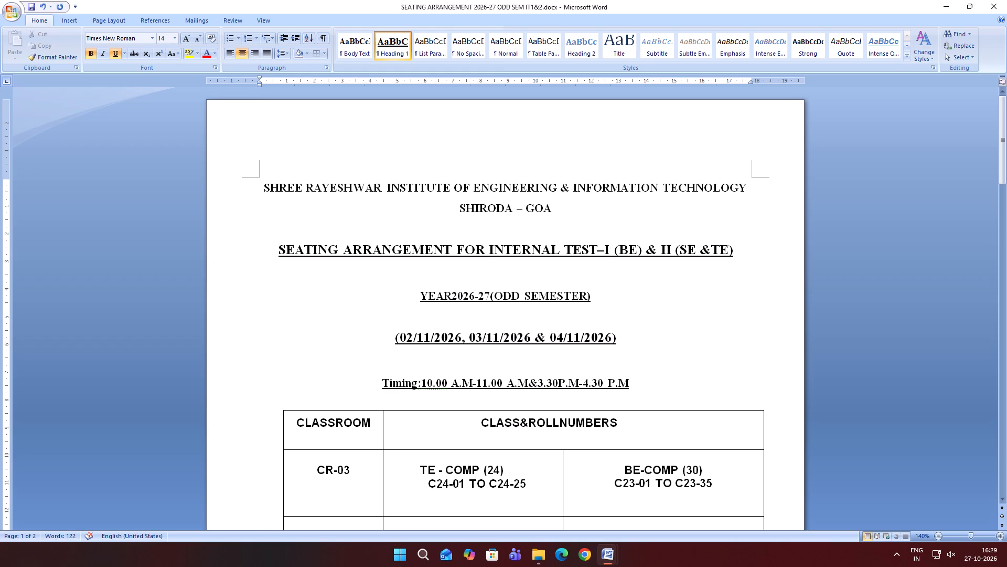
Add spaces in the year line so it reads "YEAR 2026-27 (ODD SEMESTER)".
click(452, 298)
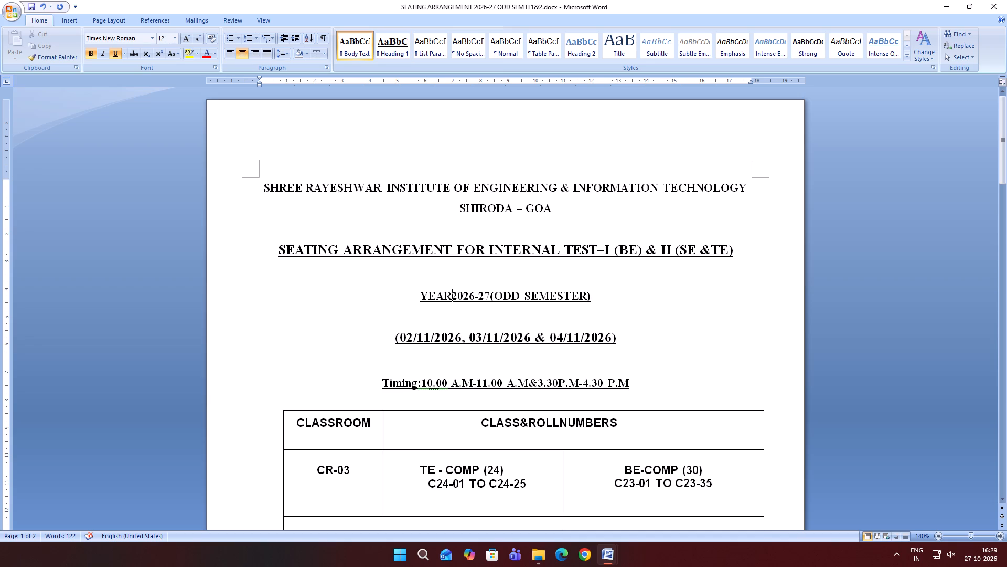
key(space)
click(491, 297)
key(space)
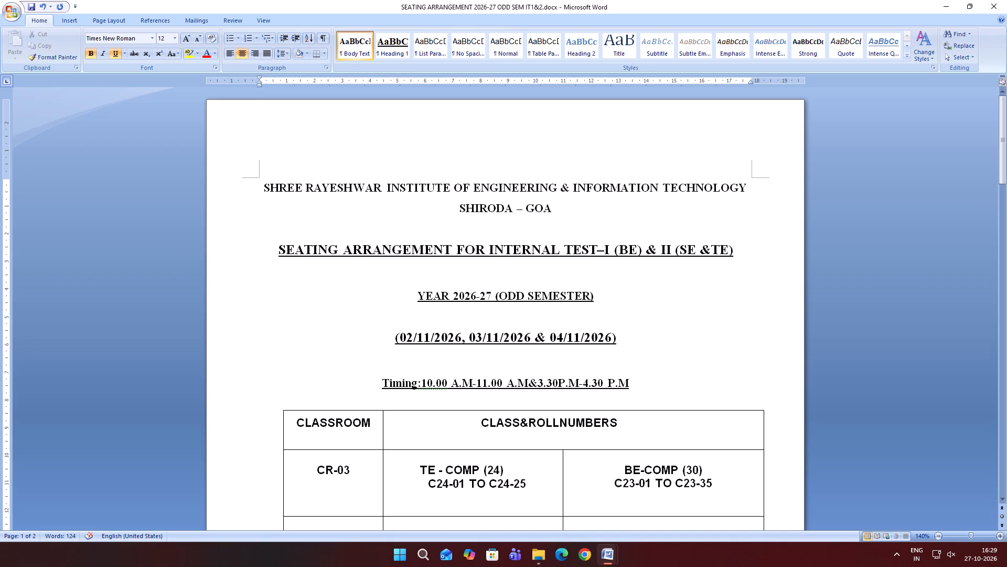
Space out the timing line so it reads "Timing:10.00 A.M-11.00 A.M & 3.30 P.M-4.30 P.M".
click(530, 384)
key(space)
click(542, 385)
key(space)
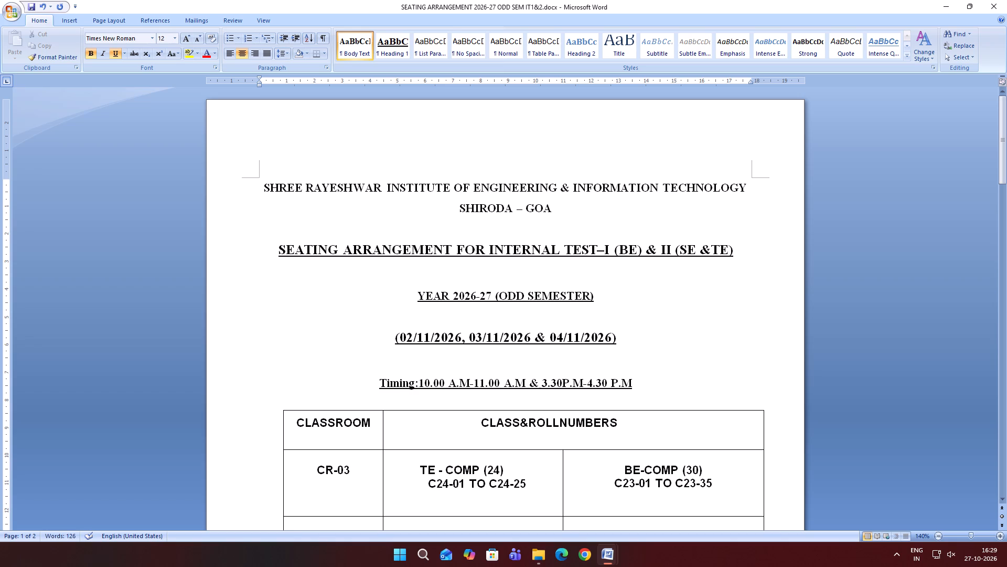
click(562, 386)
key(space)
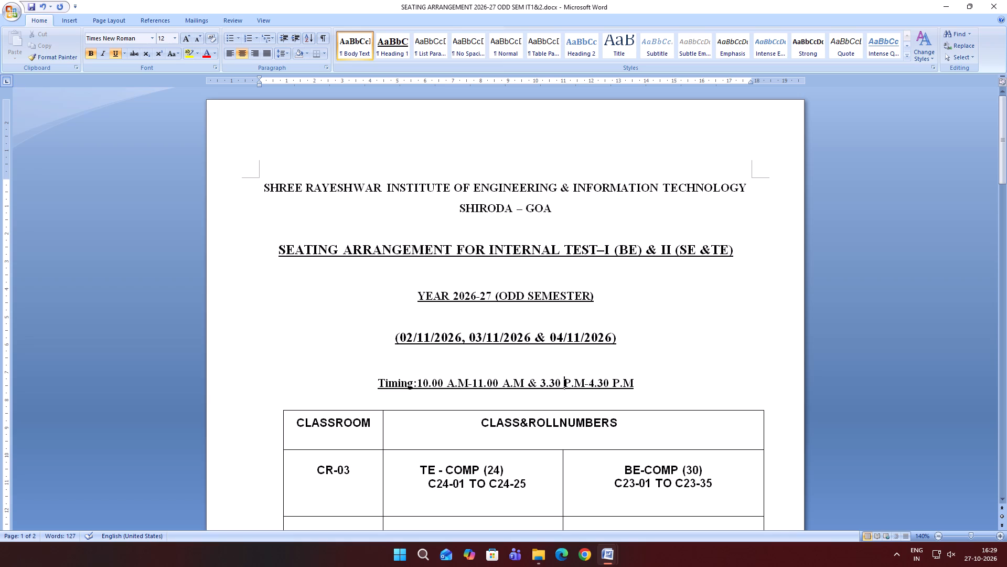
Shift the "TE - COMP (24)" line in the CR-03 row further over its roll numbers with seven more leading spaces.
scroll(531, 394, down, 3)
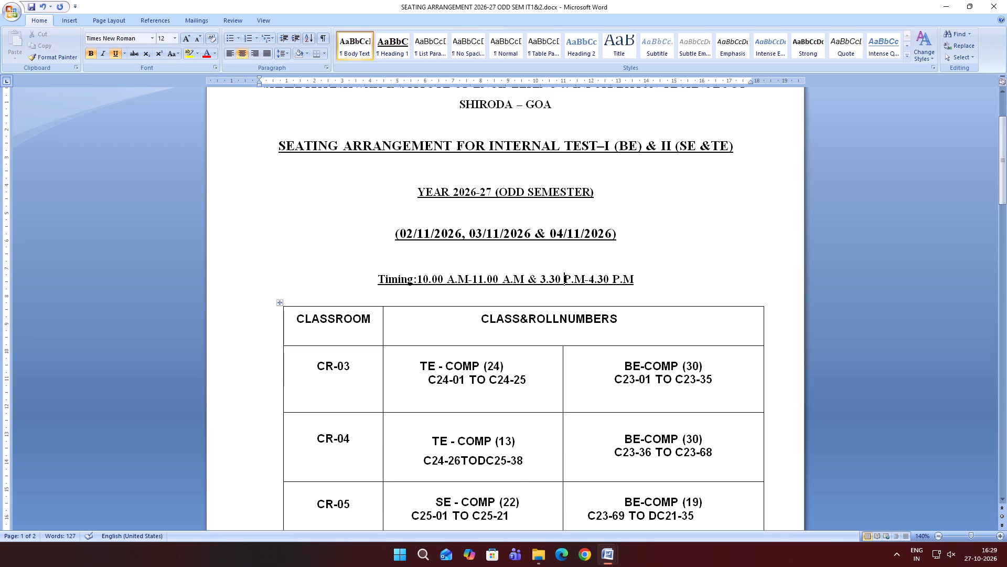
click(419, 368)
key(space)
key(space)
key(space)
key(space)
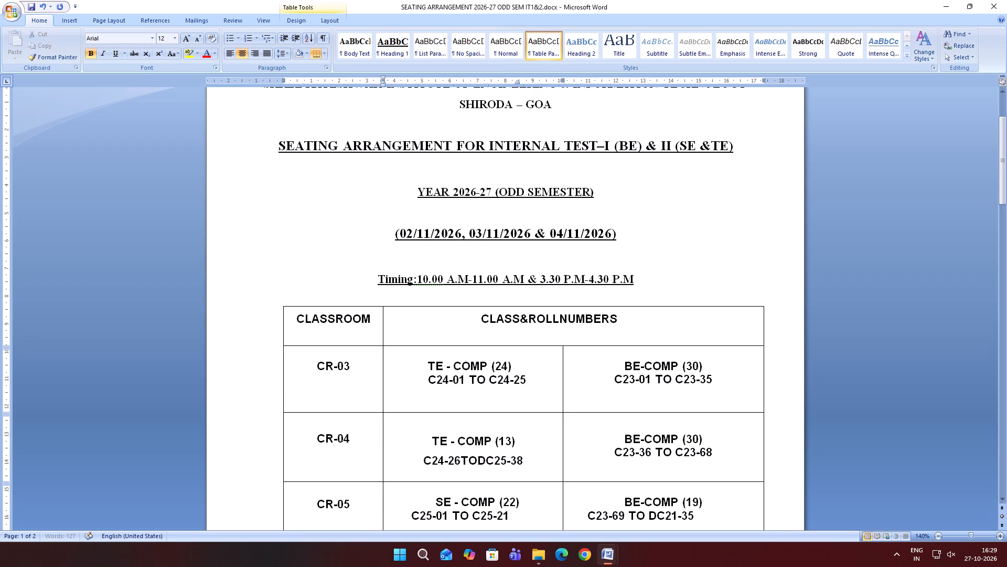
key(space)
key(space)
key(space)
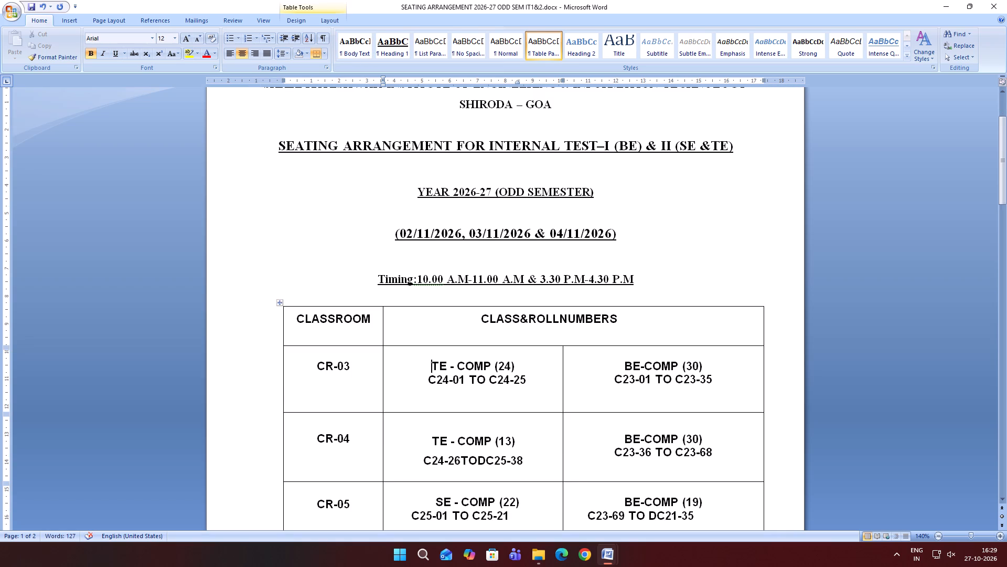
Reset the indent of "C24-01 TO C24-25" in the CR-03 row and centre it beneath its class label with two leading spaces.
click(431, 382)
key(BackSpace)
key(space)
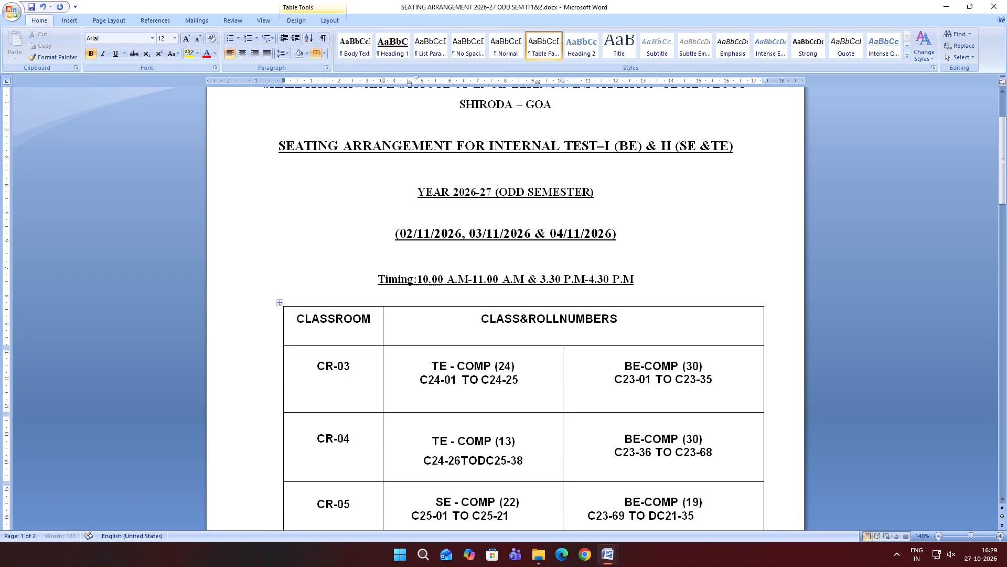
key(space)
key(space)
key(BackSpace)
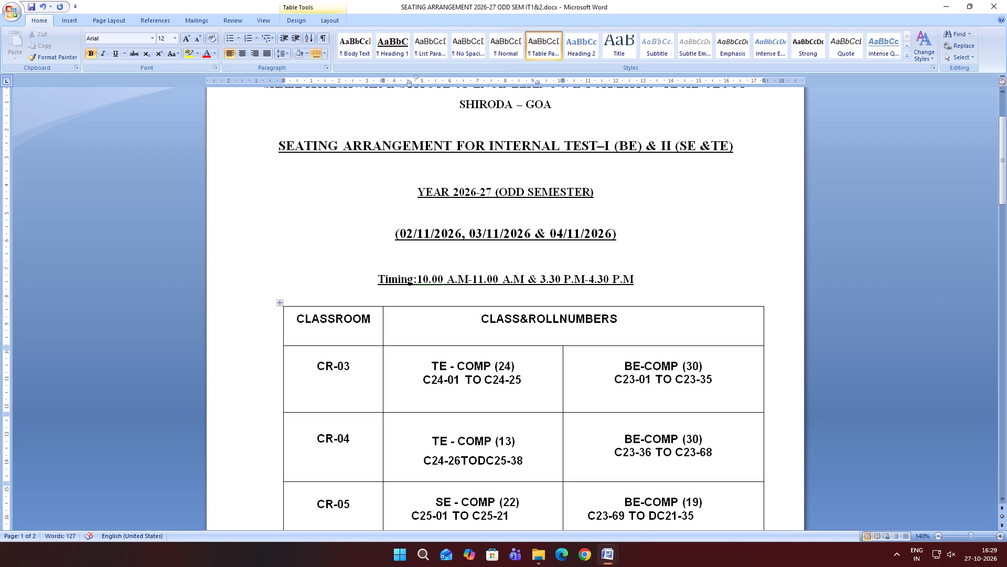
Shift "C23-69 TO DC21-35" in the CR-05 row beneath its BE-COMP (19) label with fourteen leading spaces.
scroll(430, 382, down, 4)
click(590, 380)
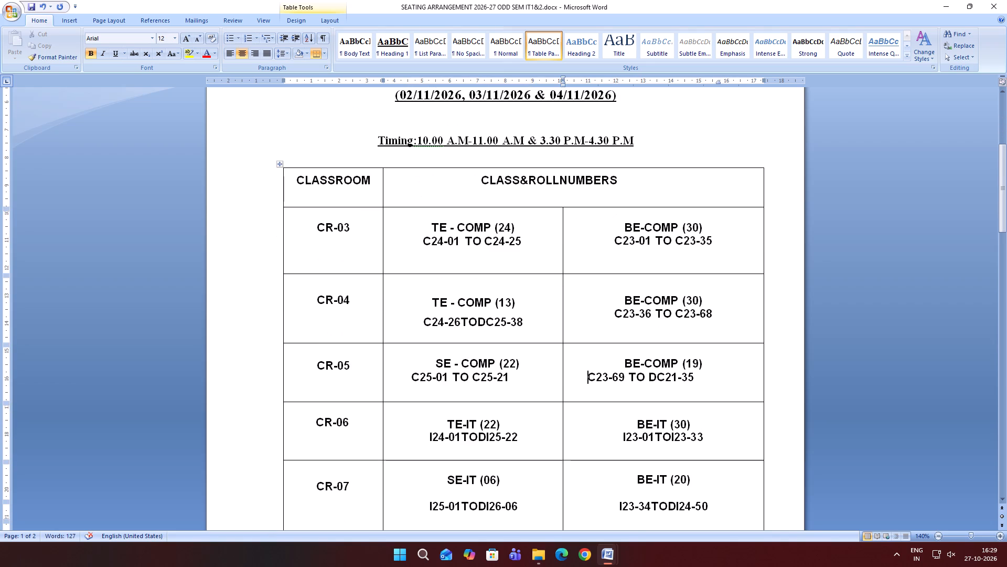
key(space)
key(space)
key(space)
key(space)
key(space)
key(space)
key(space)
key(space)
key(space)
key(space)
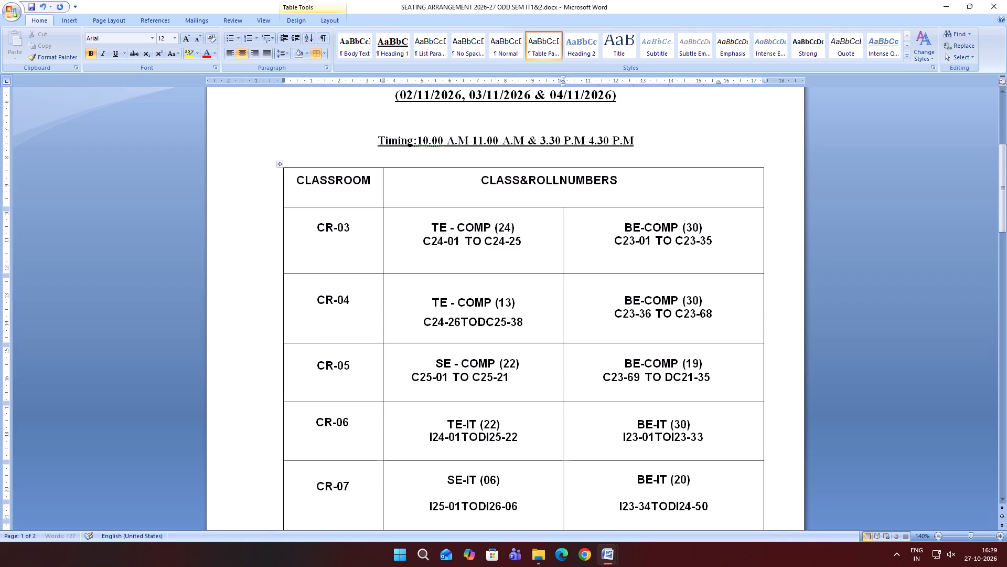
key(space)
key(space)
key(space)
key(space)
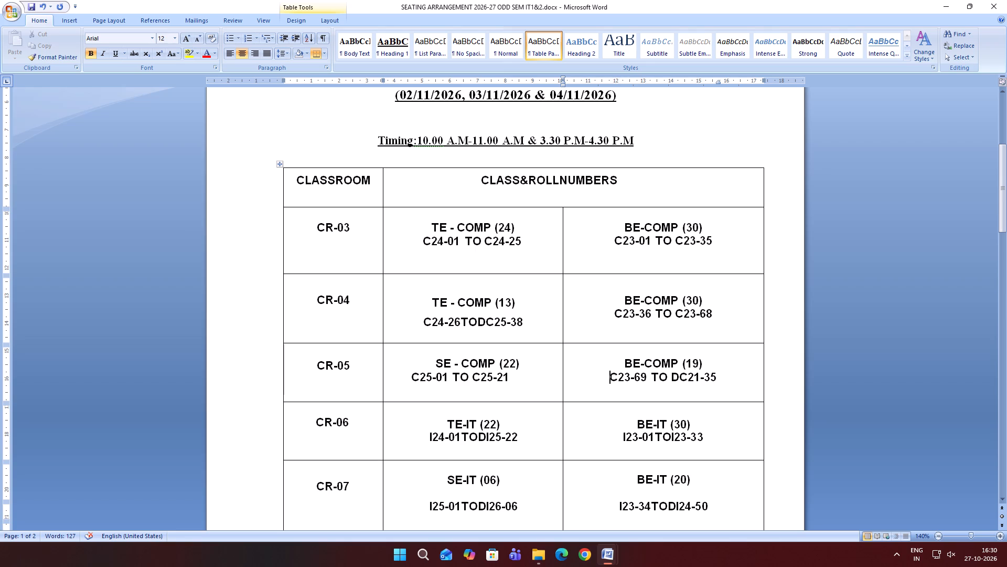
Shift "C25-01 TO C25-21" in the CR-05 row beneath its SE - COMP (22) label with nine leading spaces.
click(411, 380)
key(space)
key(space)
key(space)
key(space)
key(space)
key(space)
key(space)
key(space)
key(space)
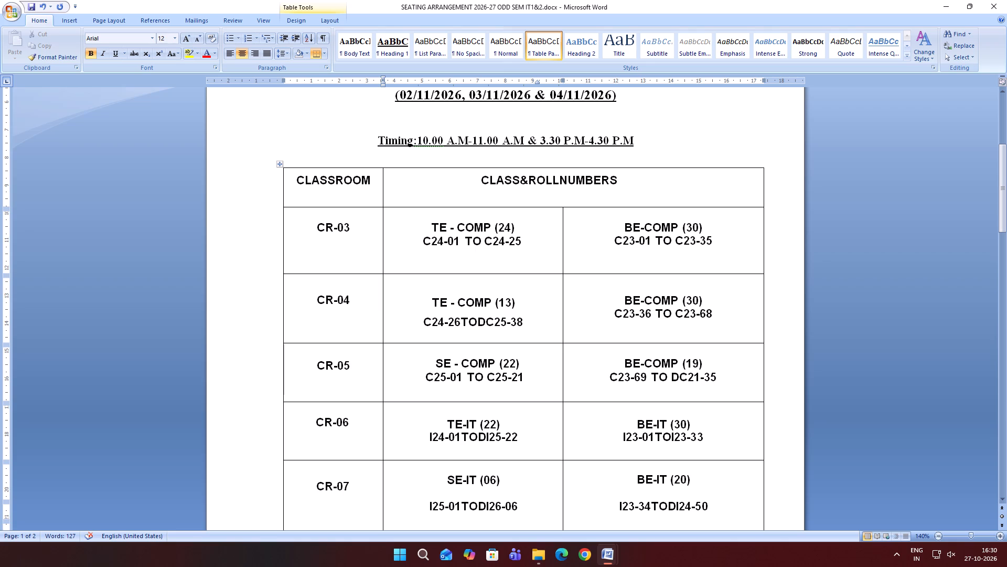
Insert a space before the hyphen of the "BE-COMP (30)" label in the CR-03 row.
scroll(417, 386, down, 2)
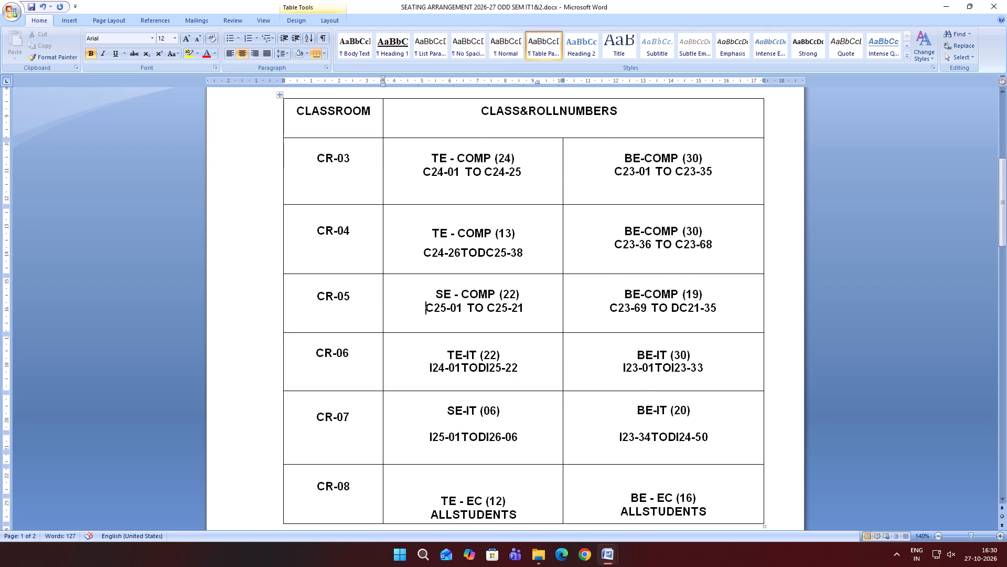
scroll(417, 386, down, 3)
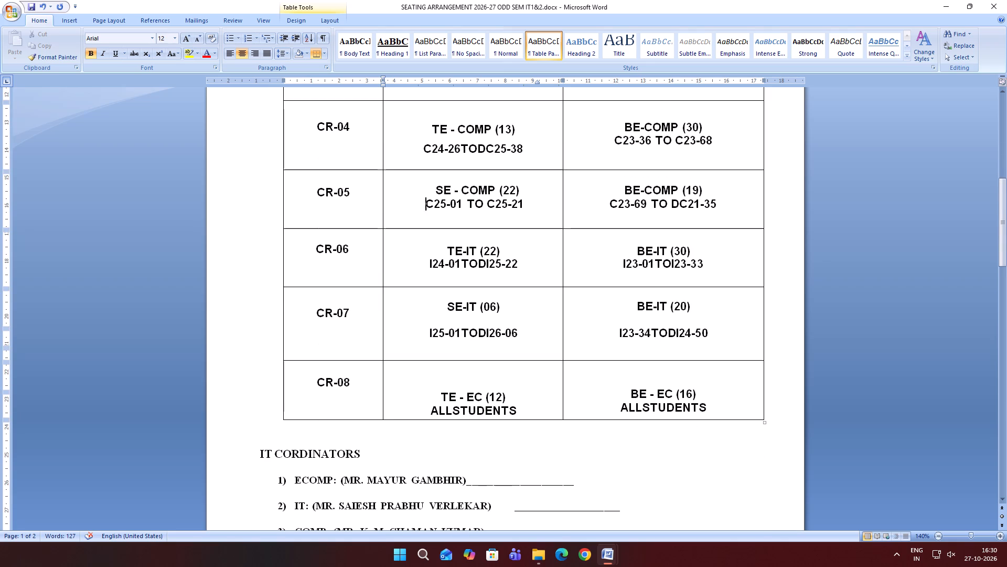
scroll(417, 386, up, 5)
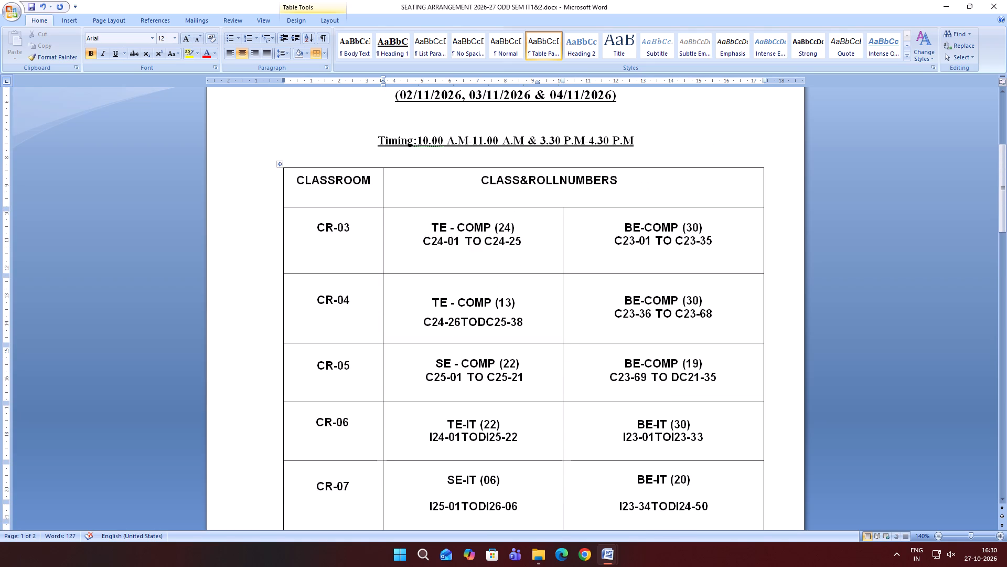
click(639, 229)
key(space)
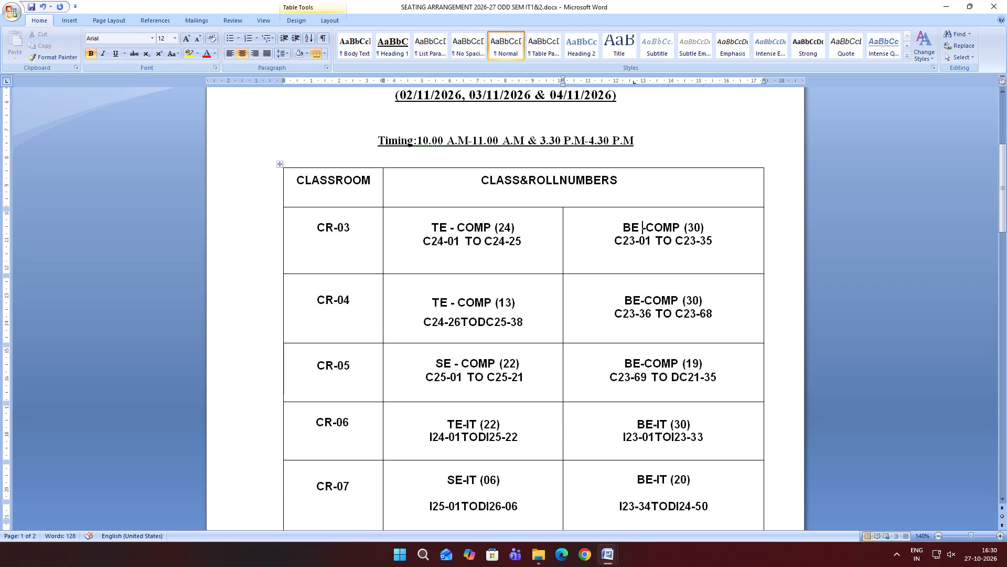
Add a space on each side of the dash in the title so it reads "TEST – I (BE)".
scroll(614, 247, up, 3)
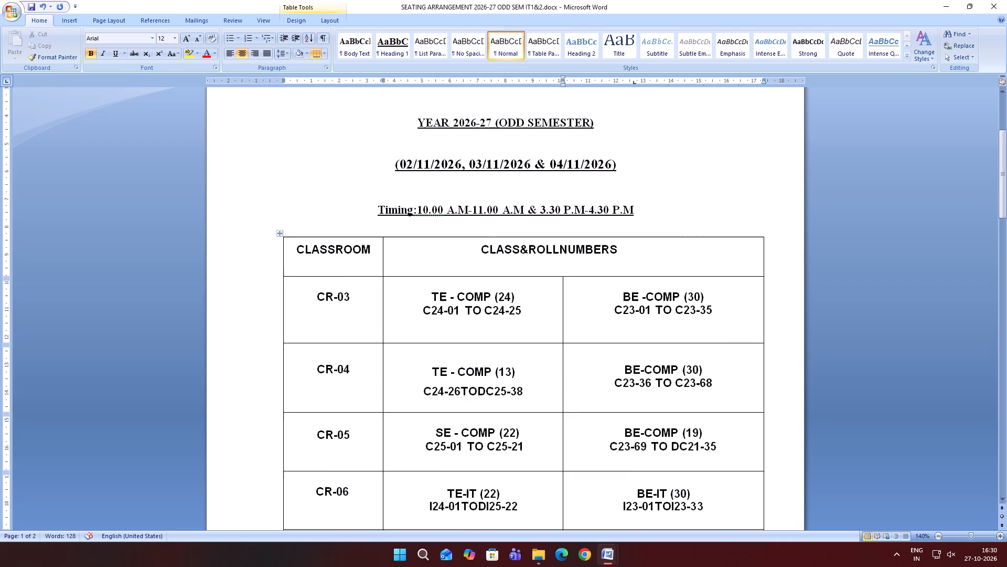
scroll(610, 246, up, 2)
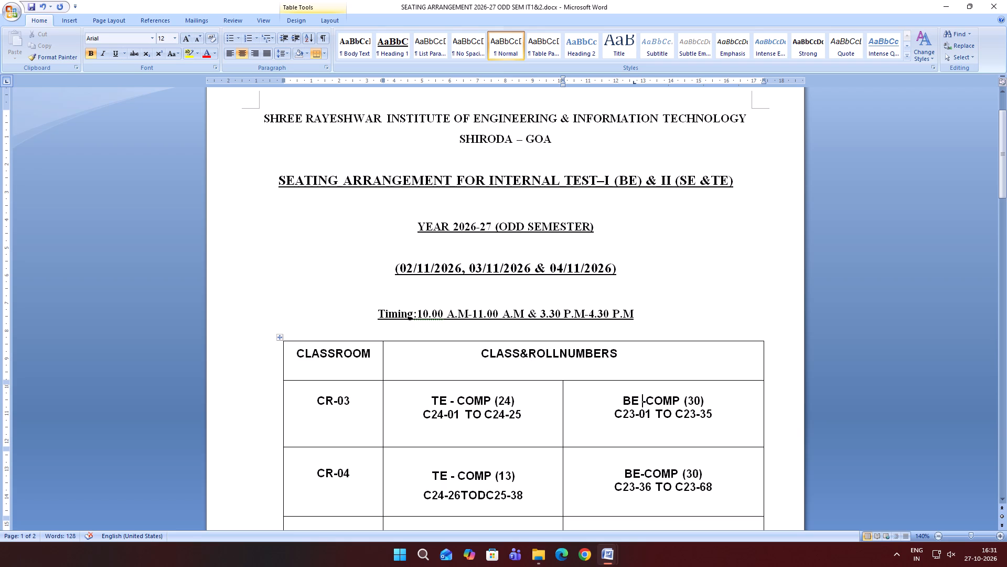
click(598, 182)
key(space)
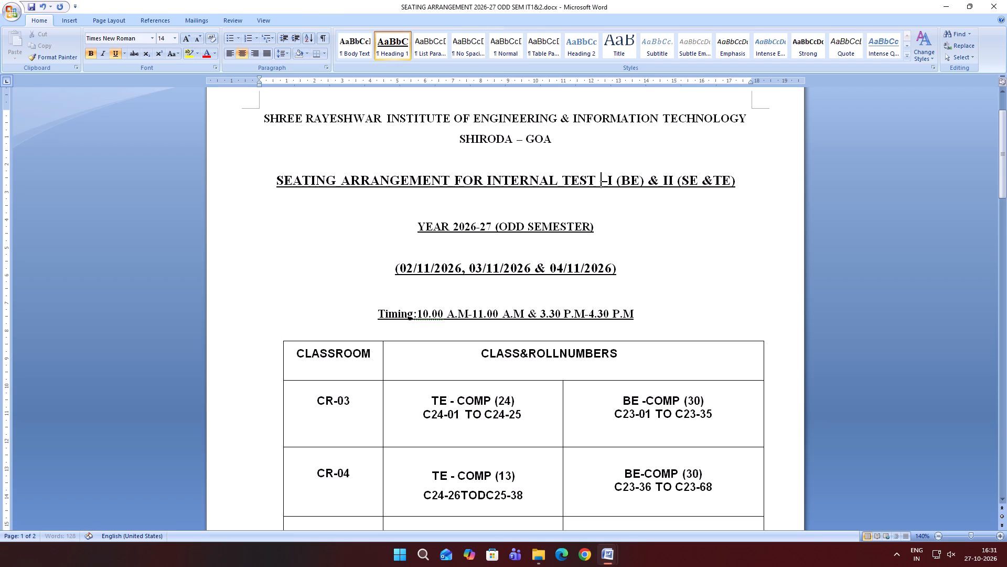
click(606, 183)
key(space)
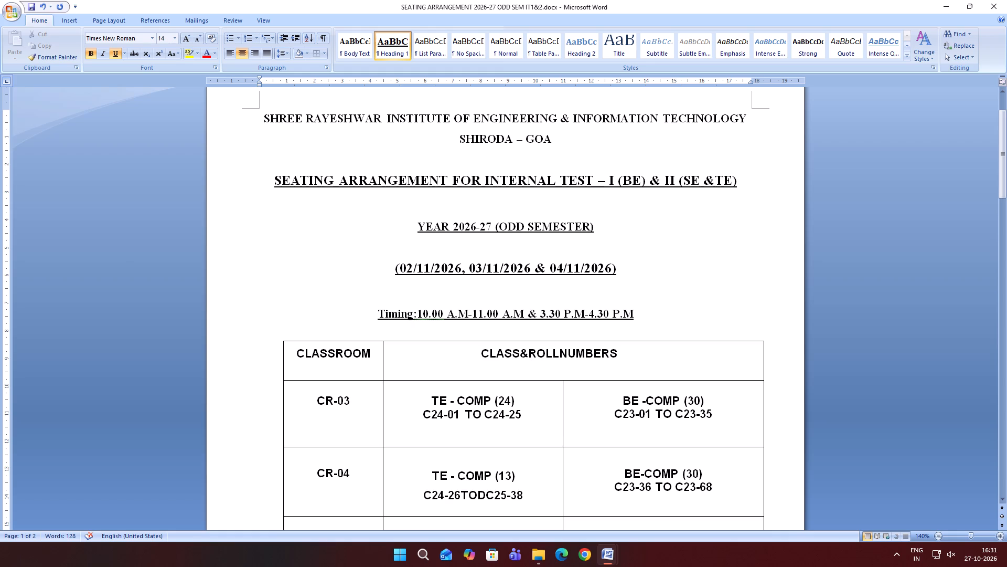
Insert a space after the hyphen of the CR-03 BE label so it reads "BE - COMP (30)".
scroll(461, 335, down, 3)
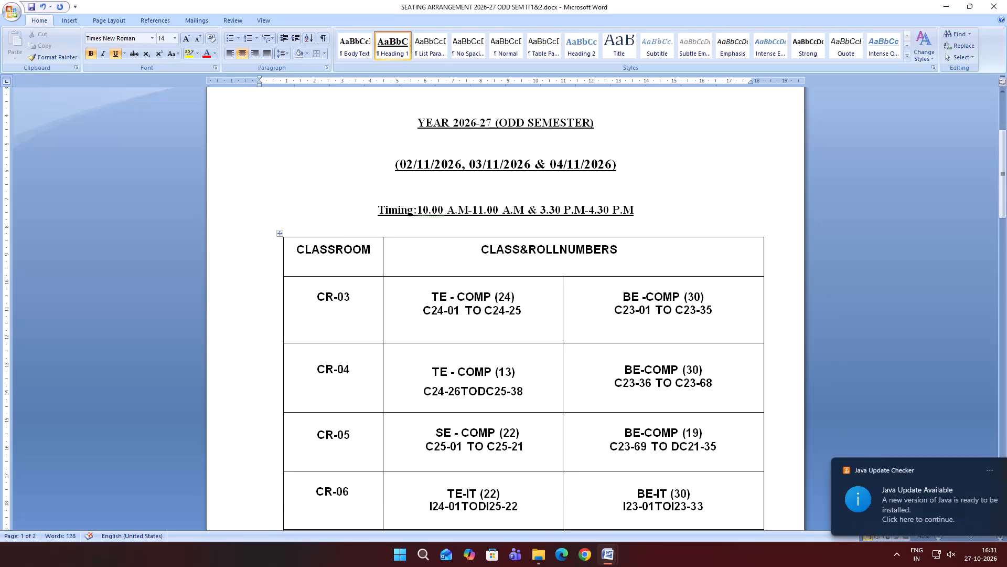
click(646, 295)
key(space)
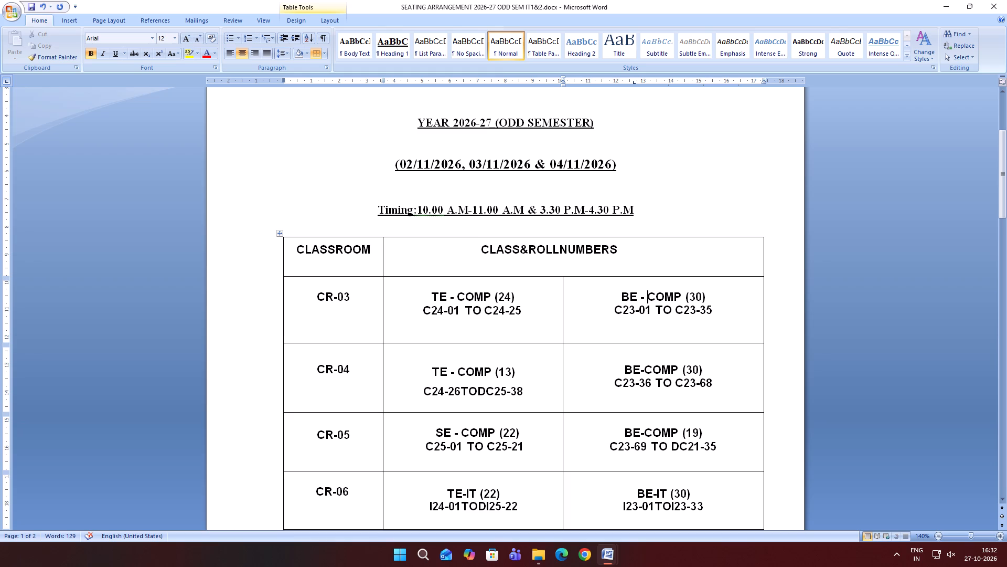
Separate the words of the table's second column heading so it reads "CLASS & ROLL NUMBERS".
click(518, 251)
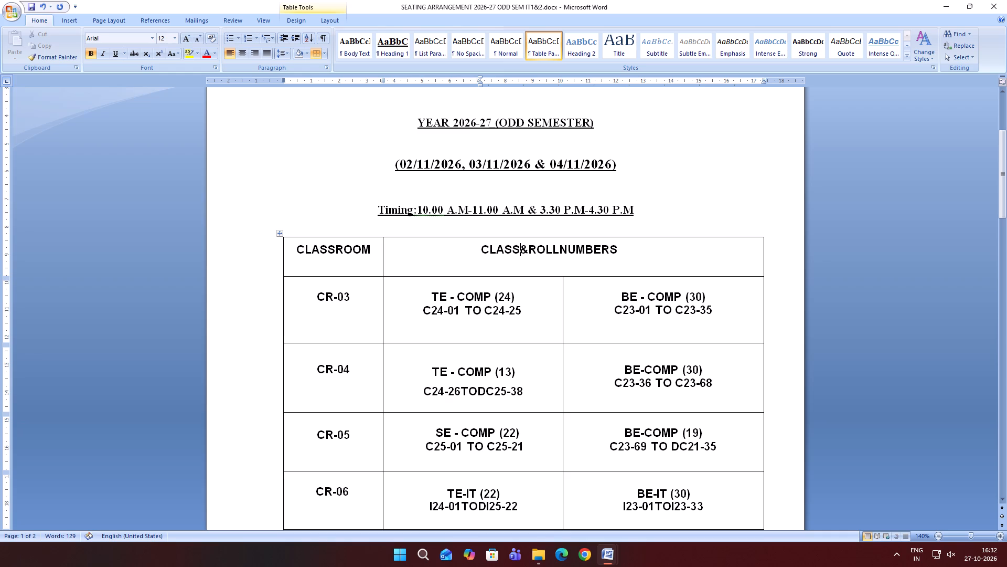
key(space)
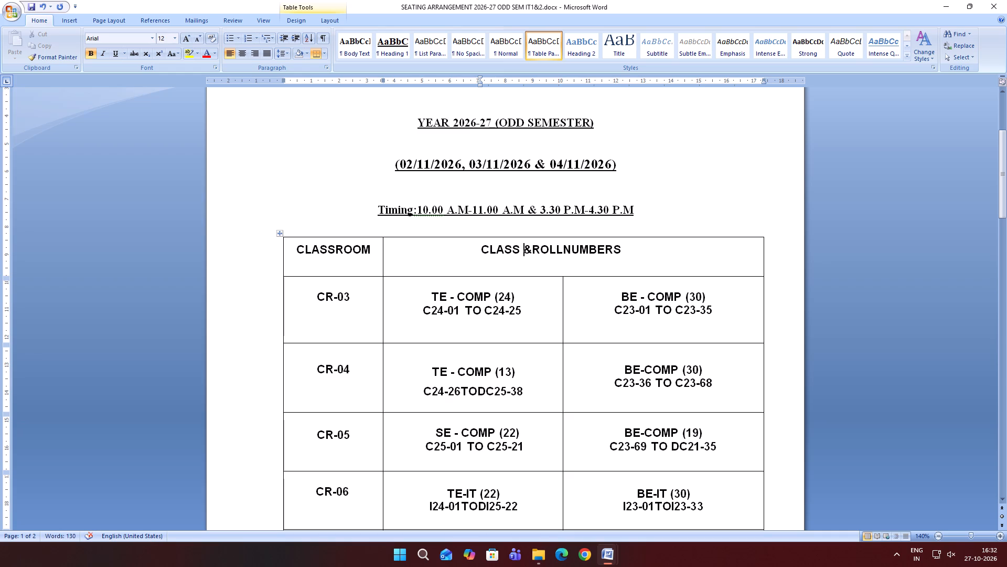
click(532, 250)
key(space)
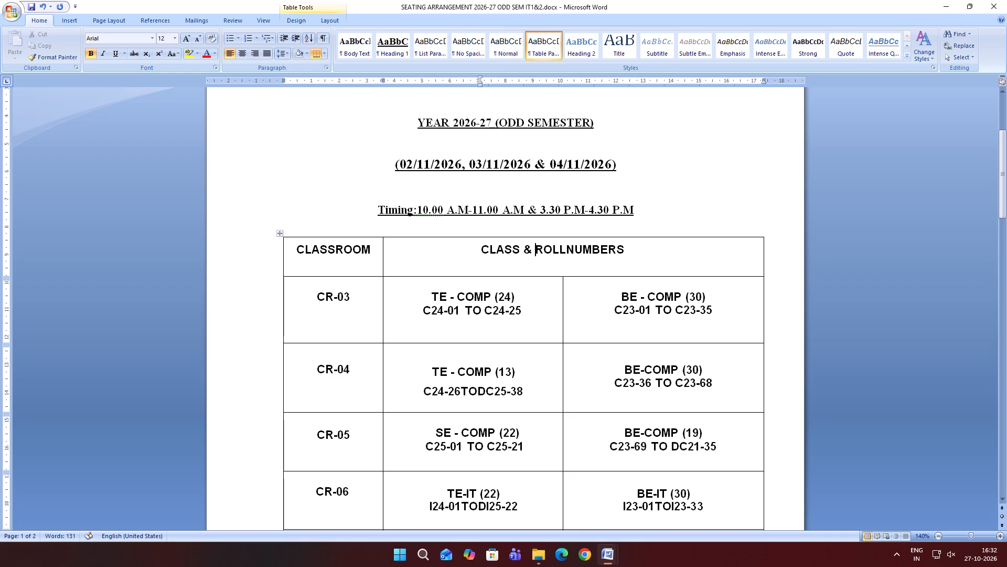
click(565, 249)
key(space)
Separate the words of the CR-04 TE roll range so it reads "C24-26 TO DC25-38".
scroll(565, 249, down, 2)
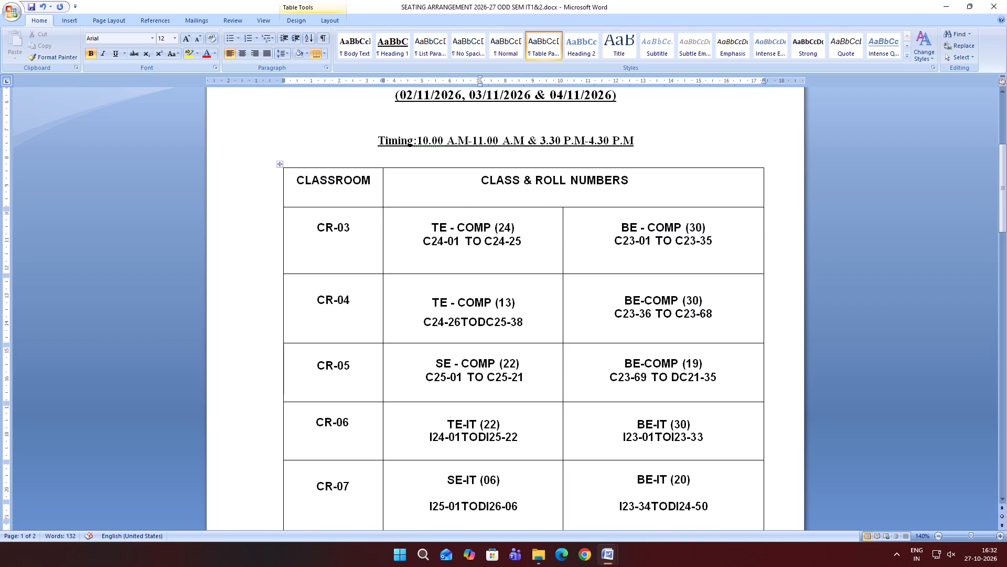
click(460, 323)
key(space)
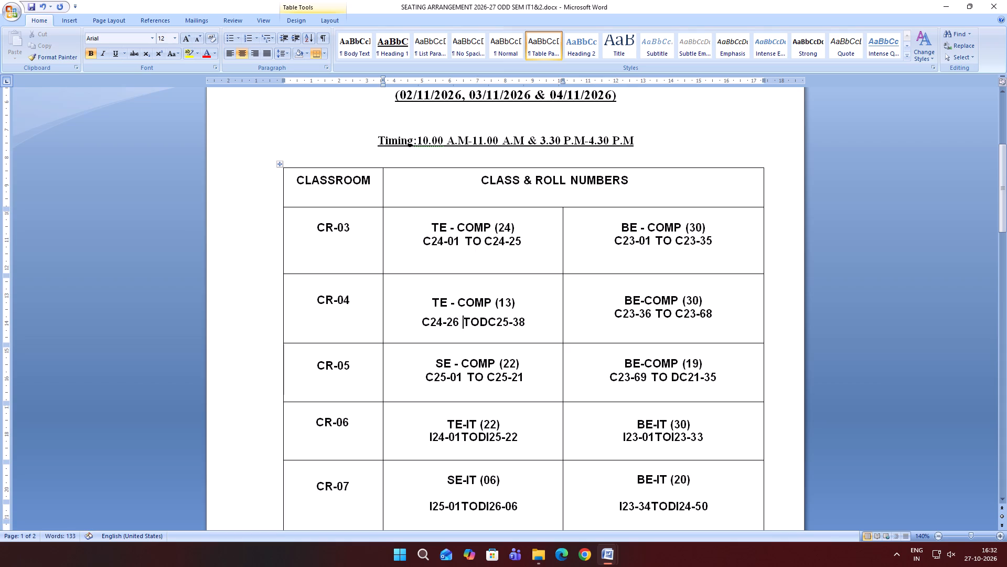
click(479, 324)
key(space)
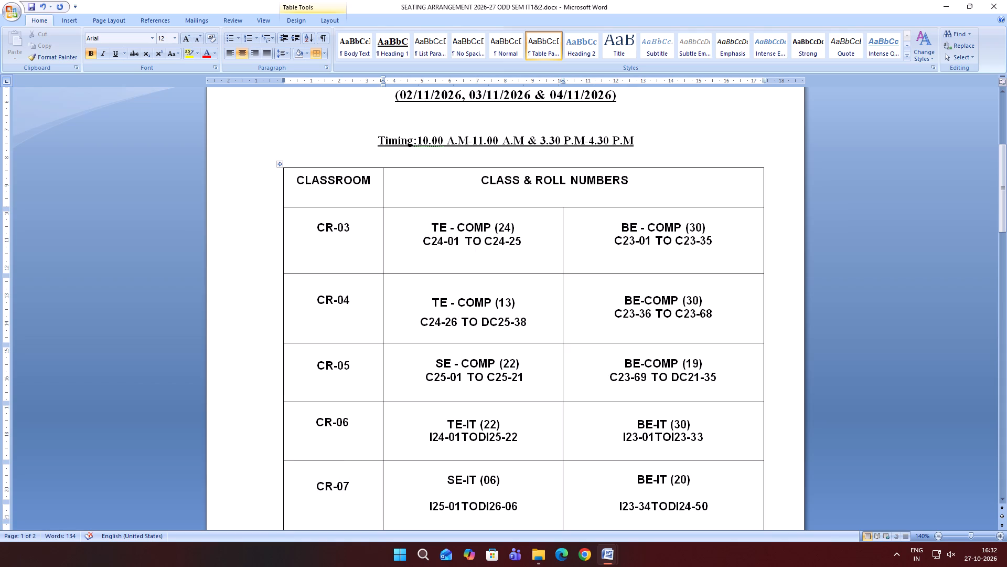
Add spaces around the hyphens of the CR-04 and CR-05 BE labels so they read "BE - COMP (30)" and "BE - COMP (19)".
click(640, 302)
key(space)
click(646, 302)
key(space)
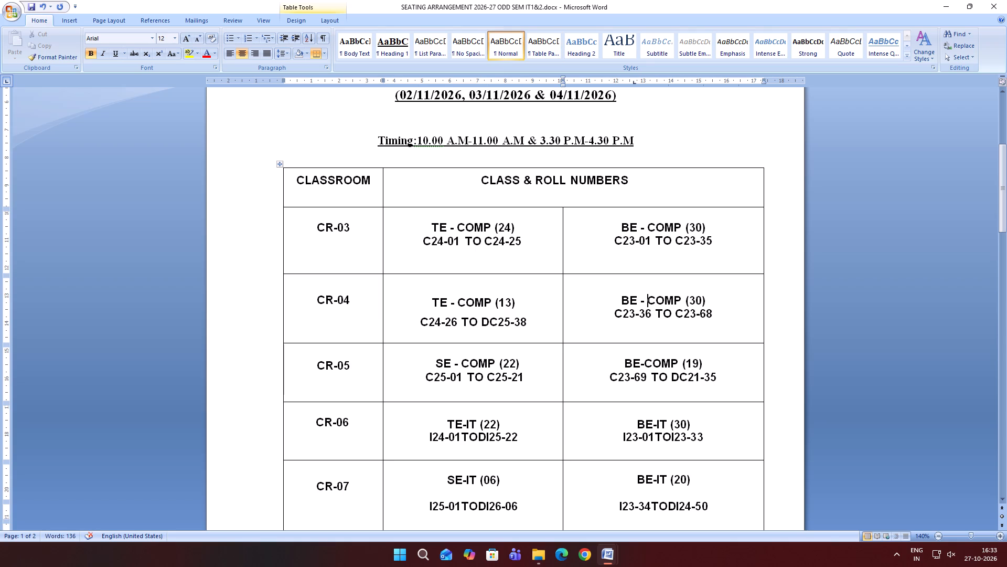
click(635, 363)
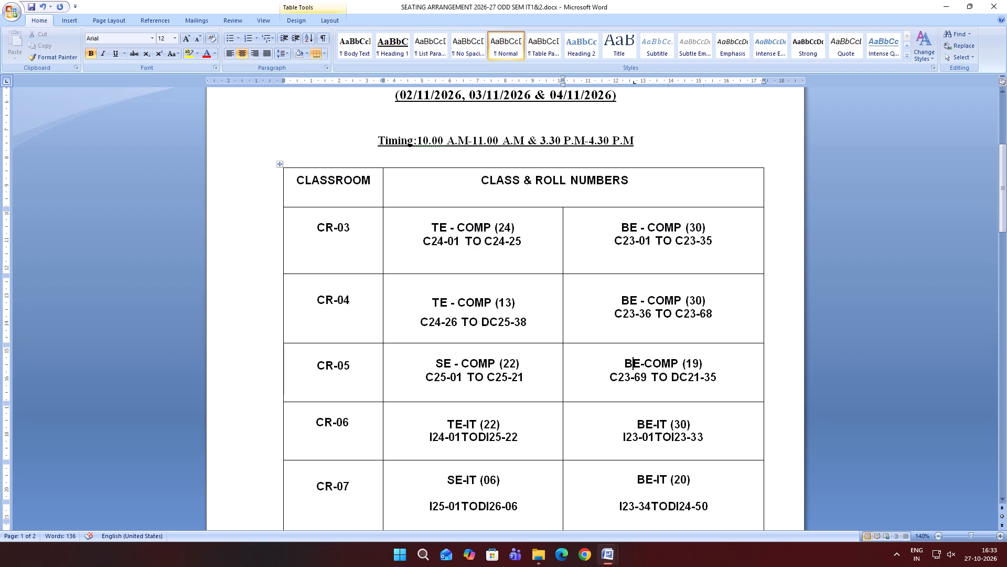
click(638, 363)
key(space)
click(647, 364)
key(space)
Space out the CR-06 TE cell so it reads "TE - IT (22)" and "I24-01 TO DI25-22".
scroll(541, 387, down, 2)
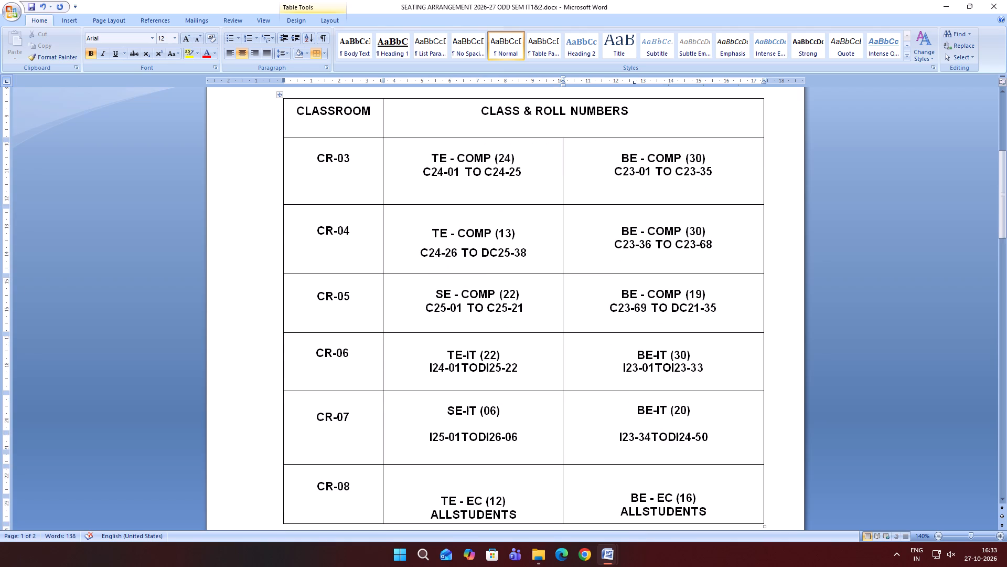
click(462, 360)
key(space)
click(465, 360)
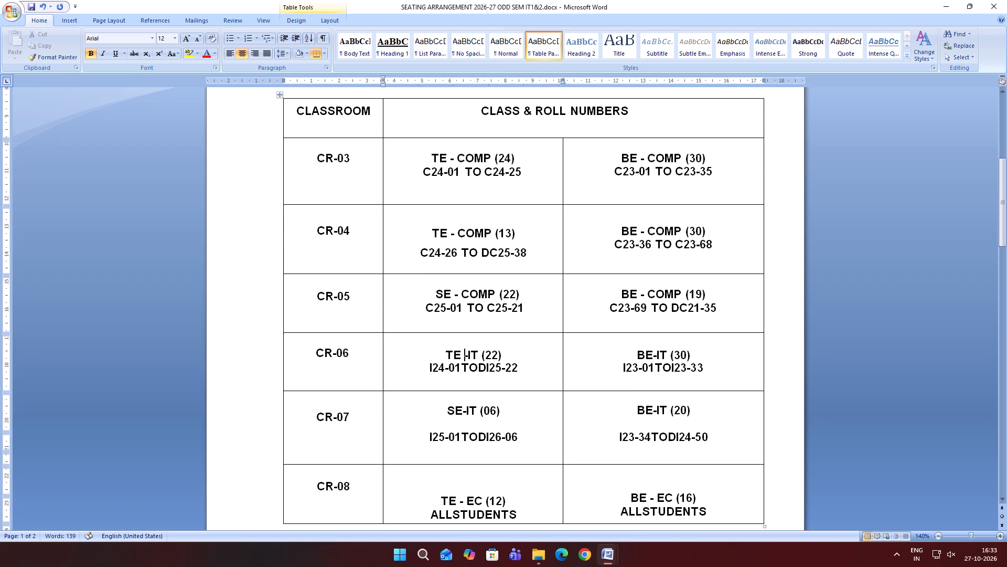
click(466, 360)
key(space)
click(460, 368)
key(space)
click(477, 369)
key(space)
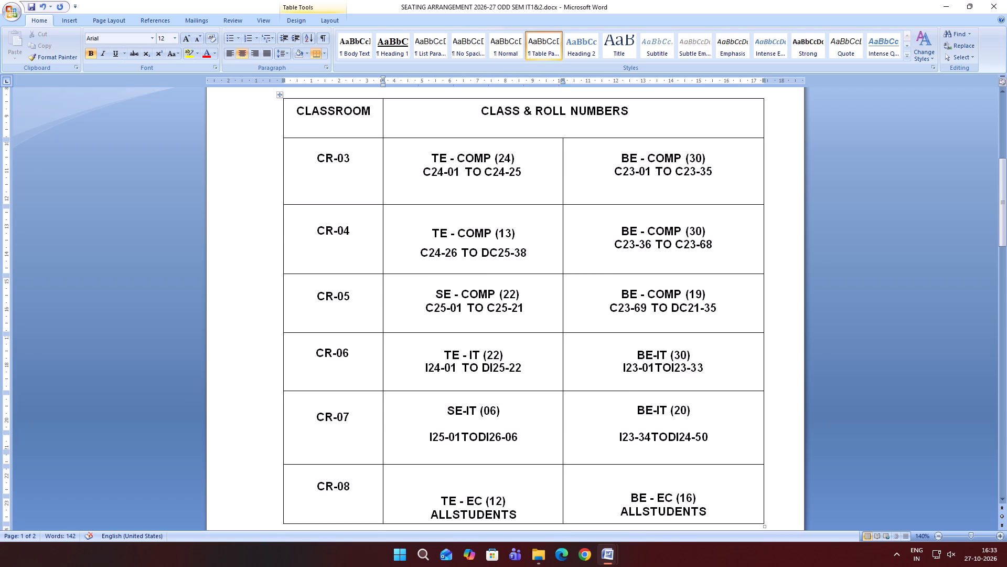
Space out the CR-06 BE cell so it reads "BE - IT (30)" and "I23-01 TO I23-33".
click(652, 358)
key(space)
click(658, 357)
key(space)
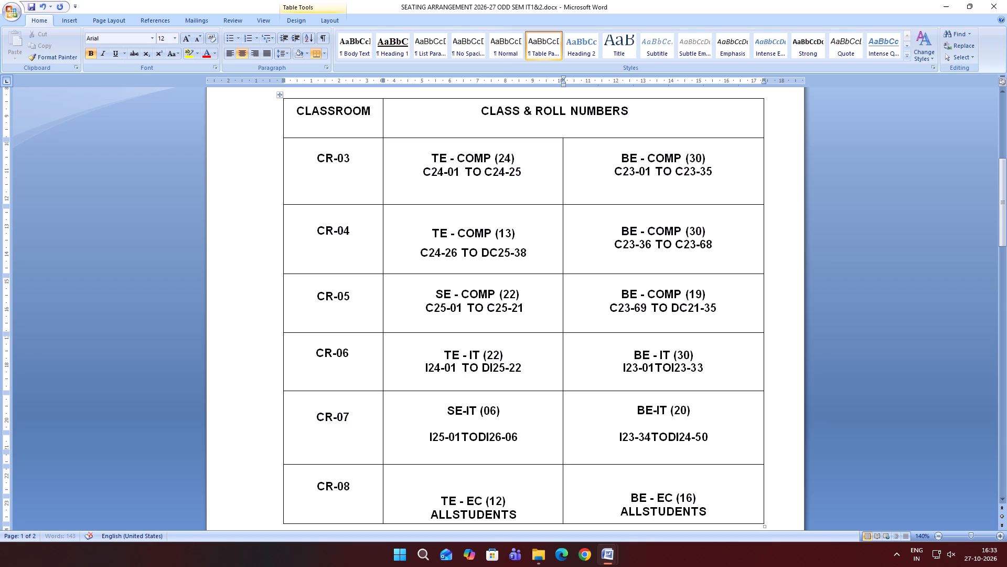
click(654, 368)
key(space)
click(672, 369)
key(space)
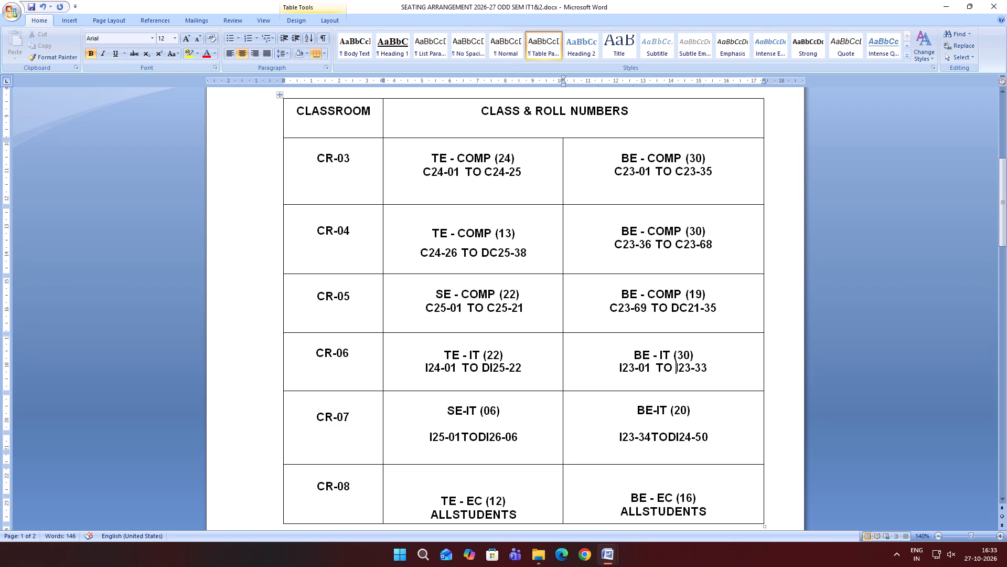
Add spaces around the hyphens of the two CR-07 class labels so they read "SE - IT (06)" and "BE - IT (20)".
click(459, 410)
key(space)
click(470, 411)
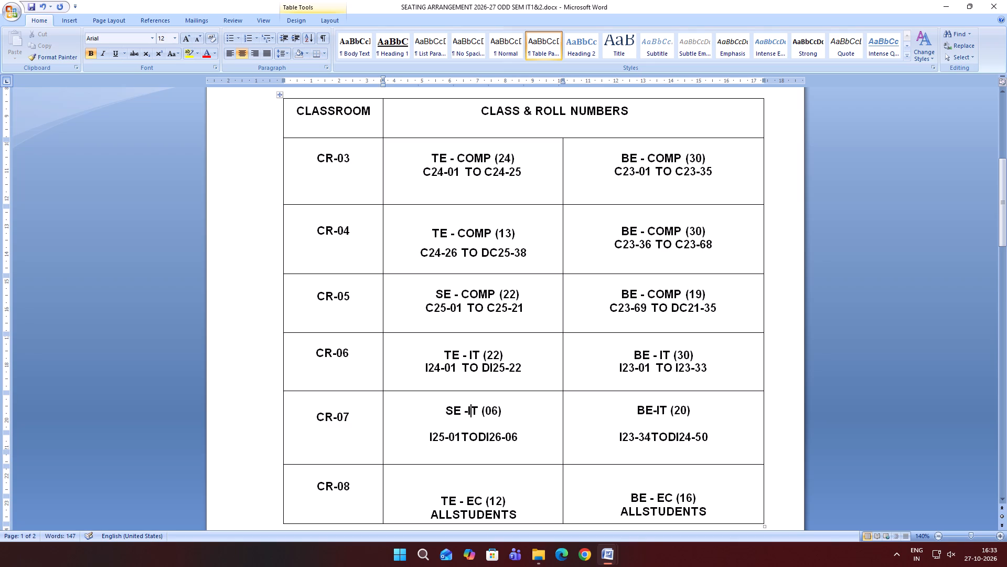
click(466, 412)
click(467, 411)
key(space)
click(653, 411)
key(space)
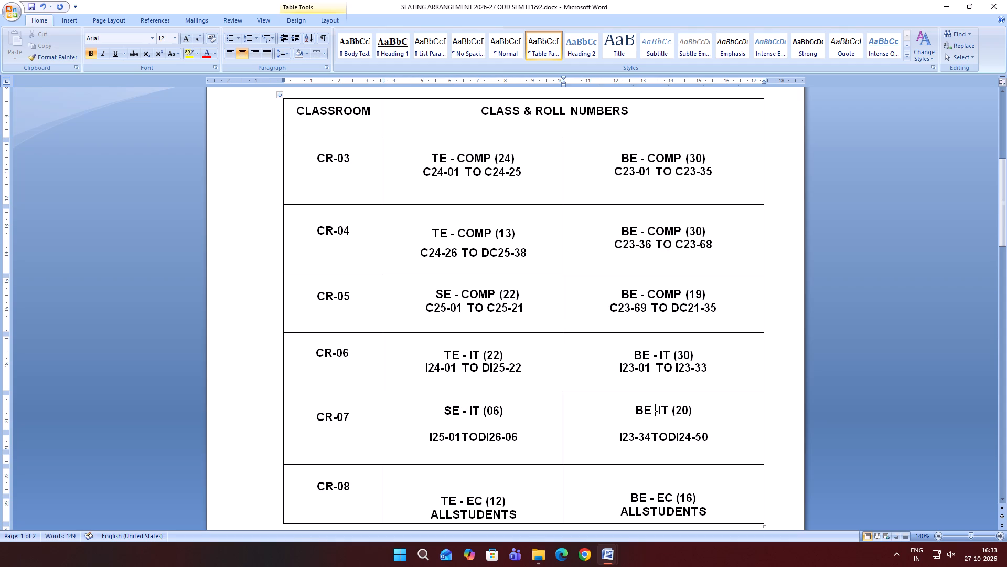
click(658, 412)
key(space)
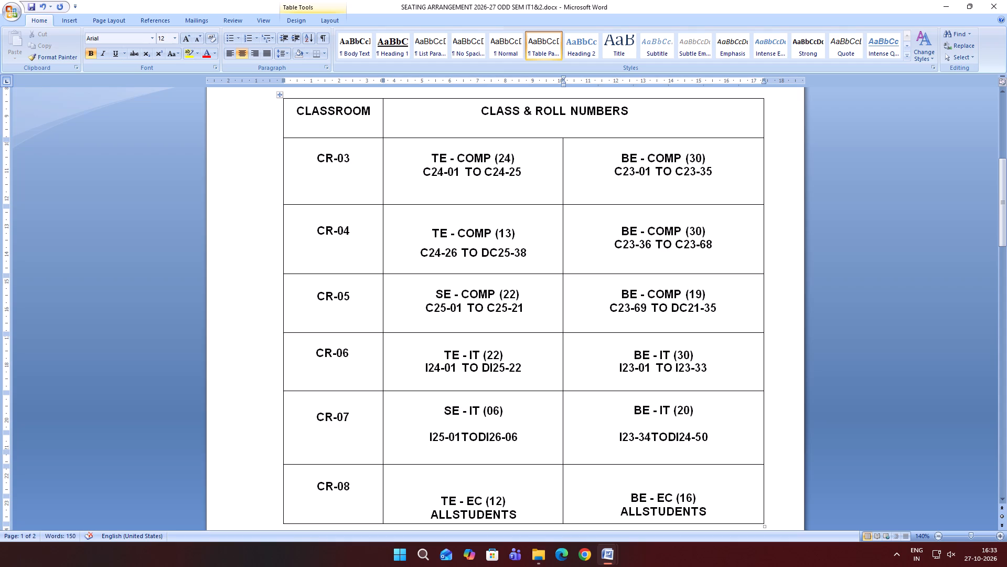
Separate the words of the CR-07 roll ranges so they read "I25-01 TO DI26-06" and "I23-34 TO DI24-50".
click(464, 437)
key(space)
click(478, 436)
key(space)
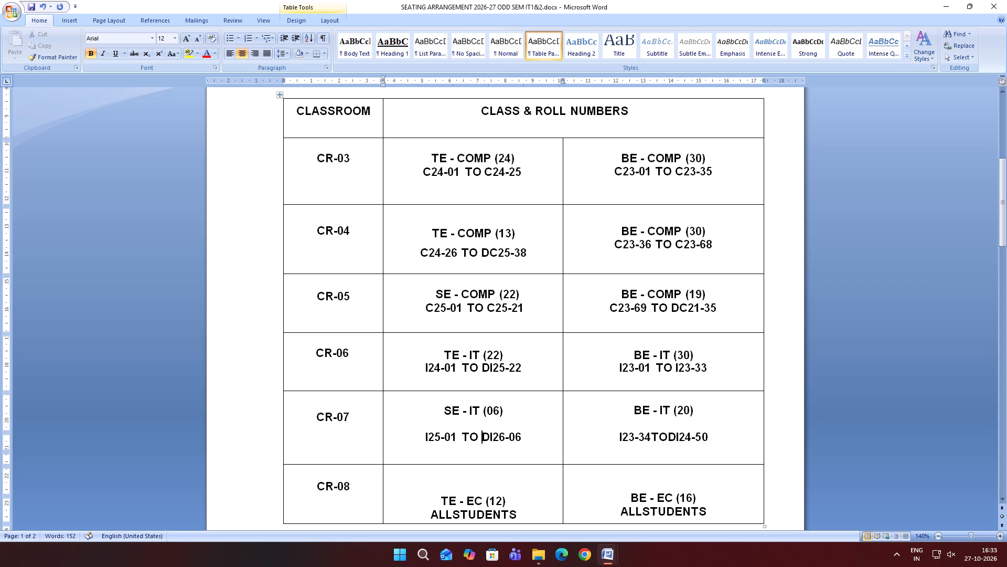
click(654, 438)
key(space)
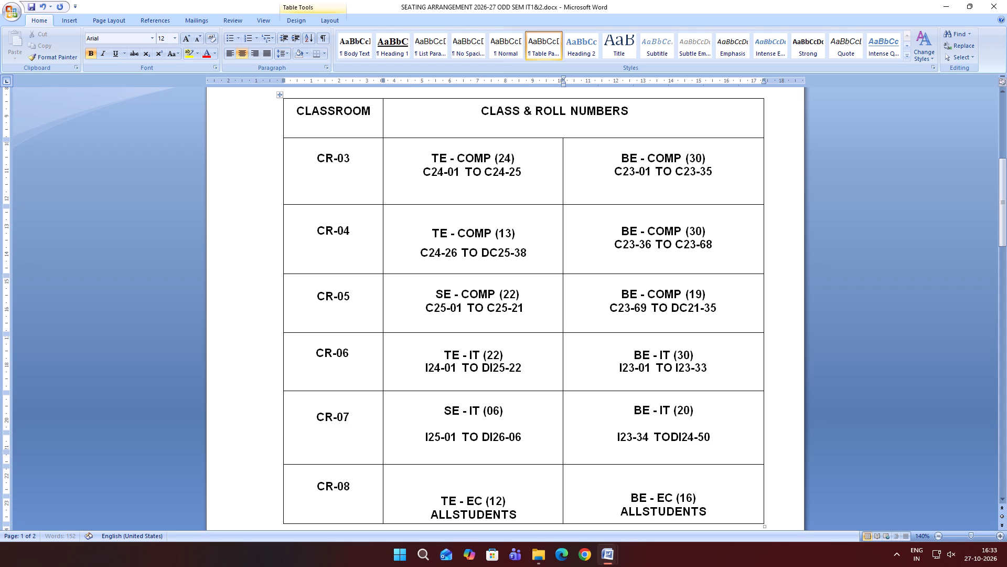
click(671, 438)
key(space)
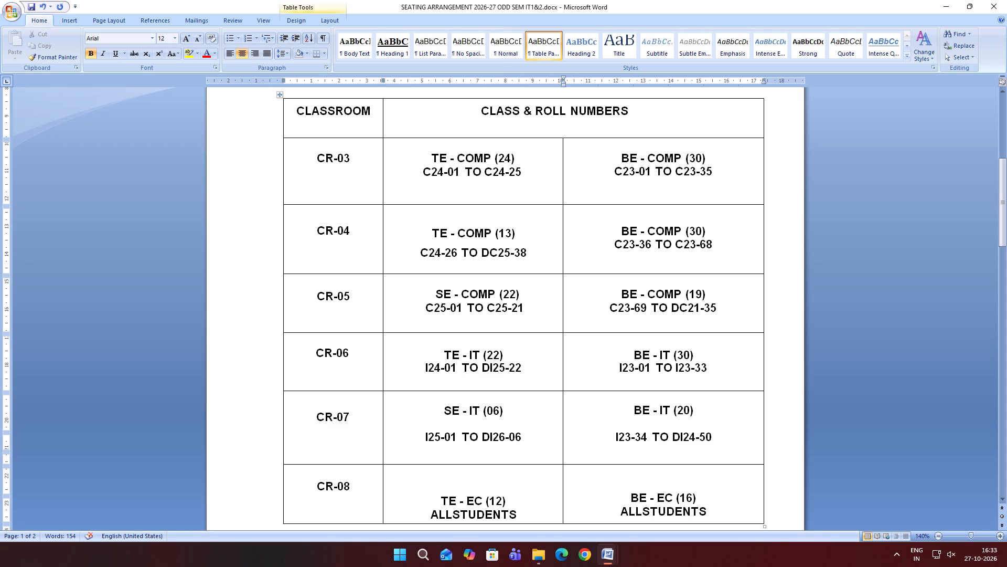
Separate the words in both CR-08 cells so each reads "ALL STUDENTS".
scroll(605, 448, down, 3)
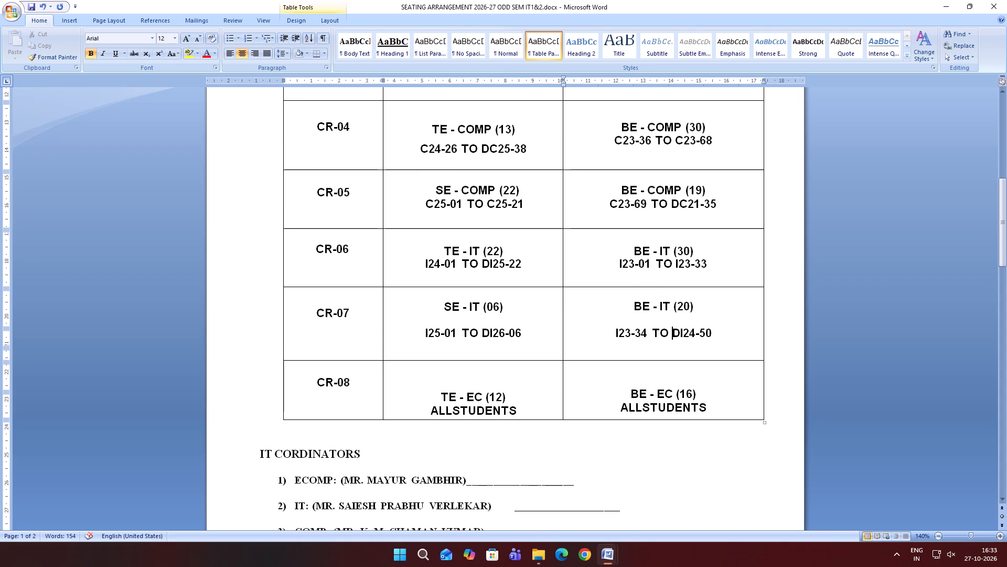
click(451, 413)
key(space)
click(643, 411)
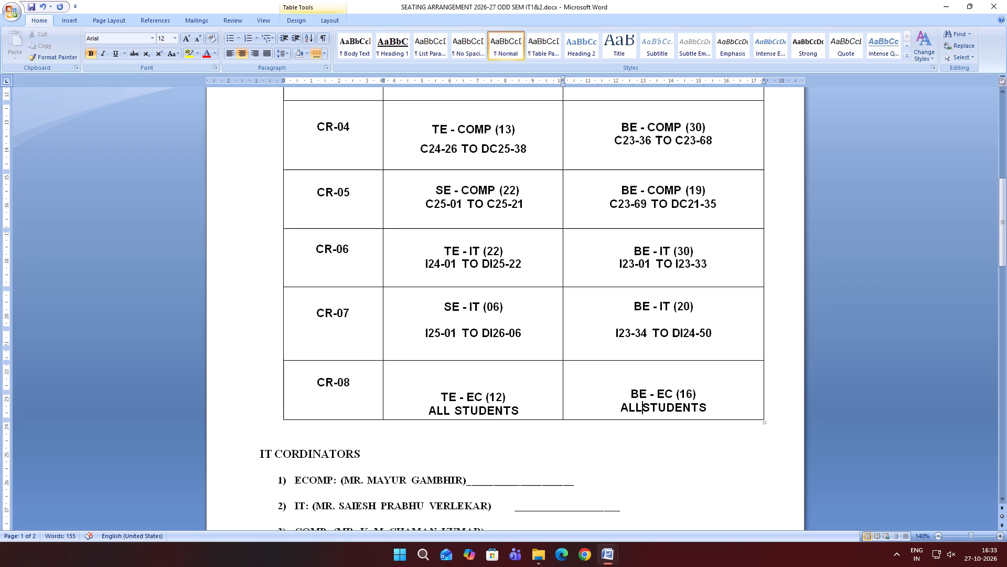
key(space)
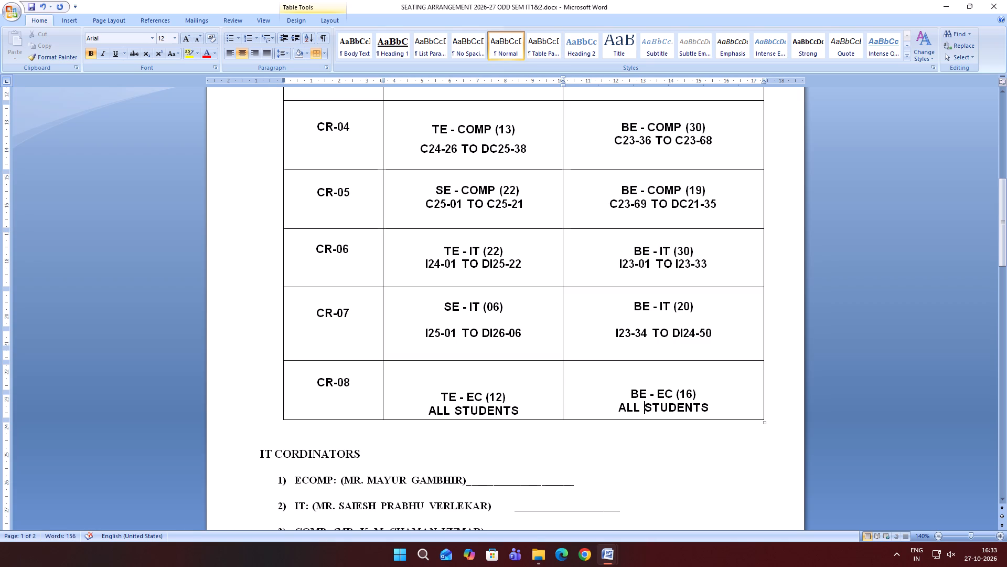
Separate the words of the heading below the coordinators list so it reads "IT INCHARGE", and save the document.
scroll(586, 423, down, 3)
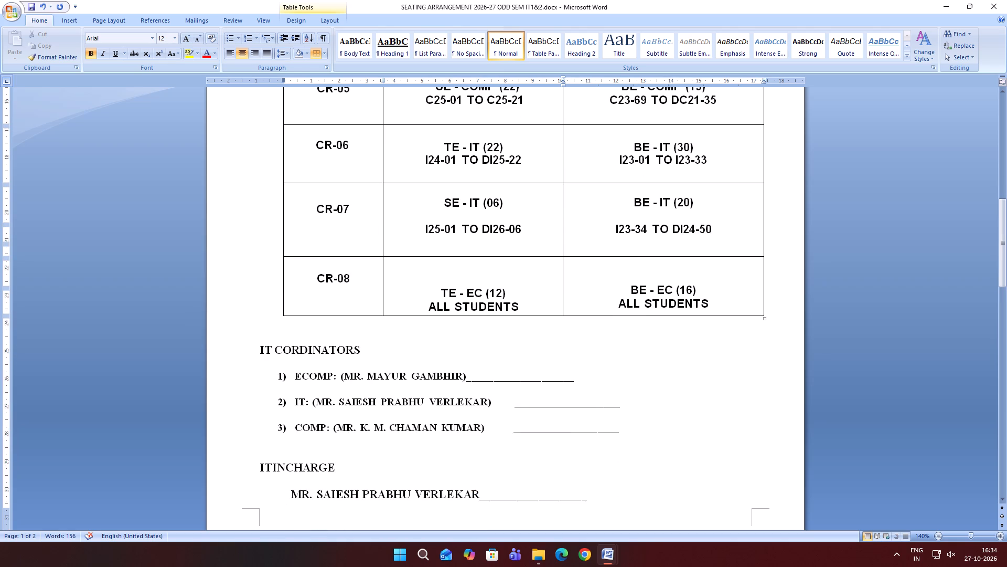
scroll(586, 423, down, 6)
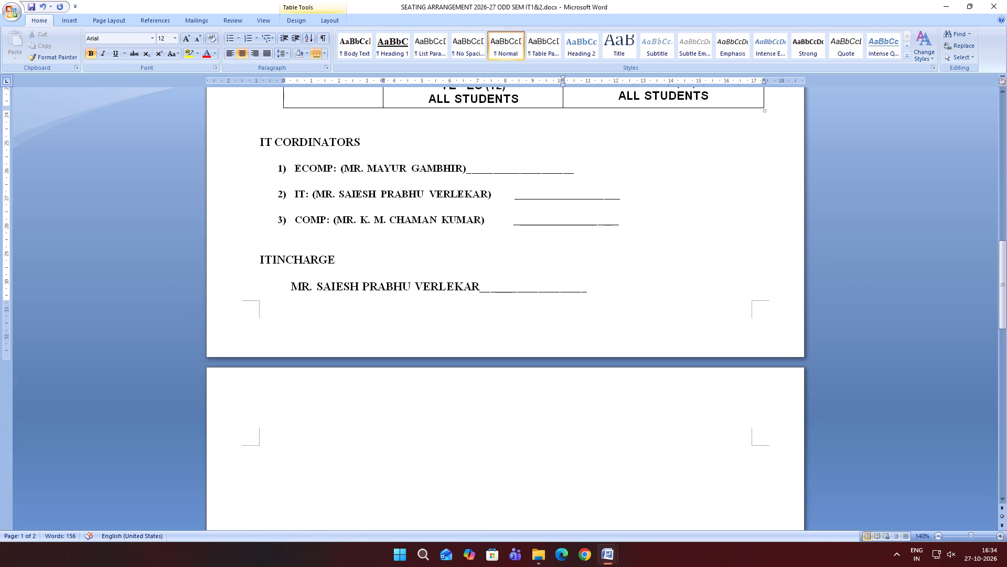
click(272, 264)
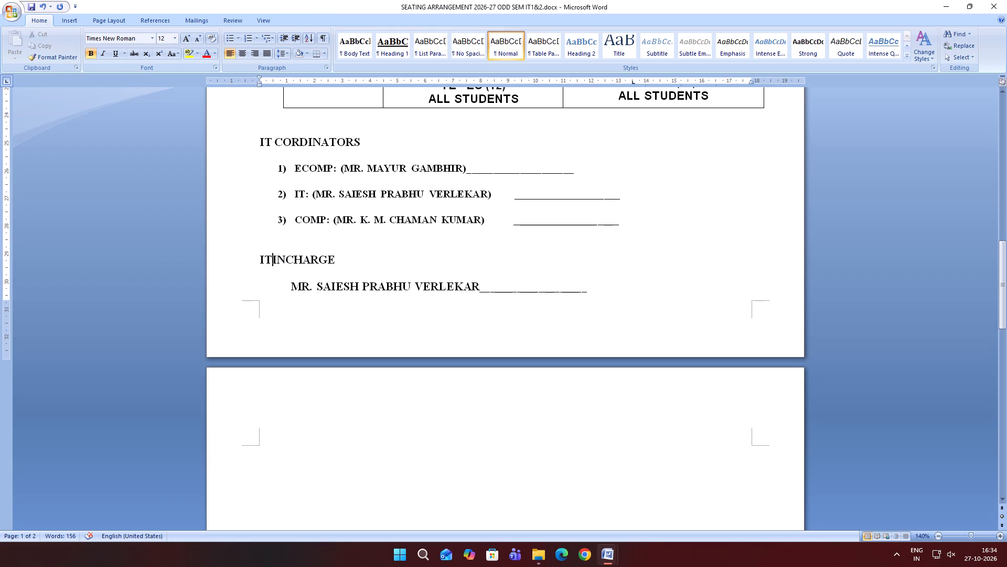
key(space)
key(ctrl+s)
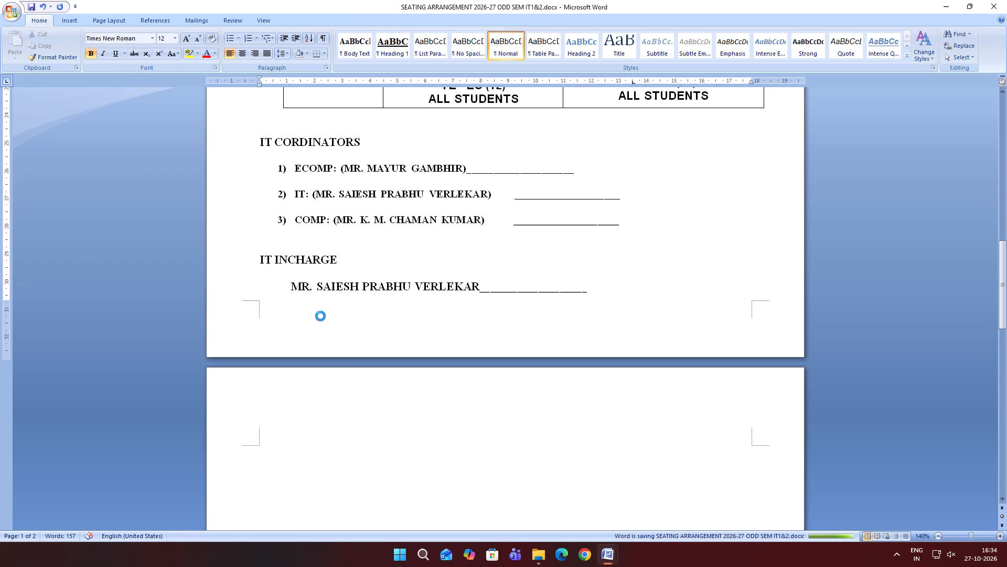
Delete the empty paragraph on the second page so the document fits on one page.
click(358, 453)
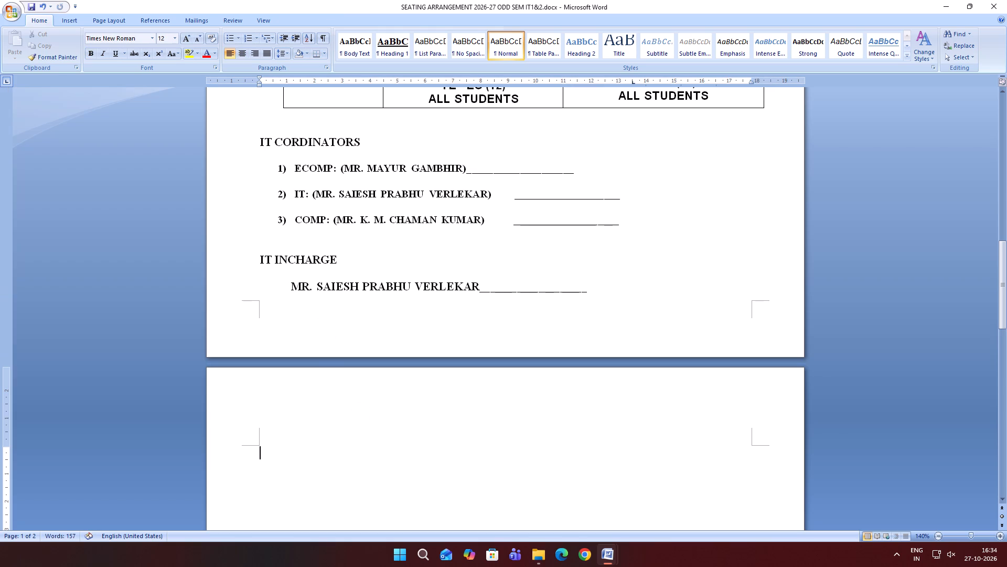
key(BackSpace)
Insert a wide gap of spaces between the IT incharge's name and the signature line.
scroll(357, 453, up, 5)
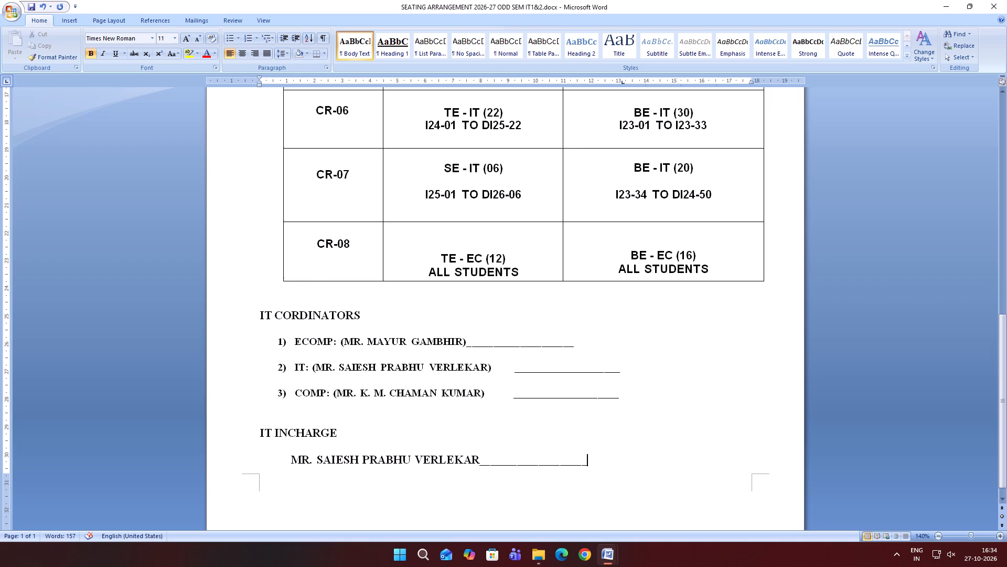
click(478, 467)
key(space)
key(space)
key(space)
key(space)
key(space)
key(space)
key(space)
key(space)
key(space)
key(space)
key(space)
key(space)
key(space)
key(space)
Space the ECOMP coordinator's signature line away from the name so it aligns with the signature lines of the IT and COMP coordinators.
click(467, 345)
key(space)
key(space)
key(space)
key(space)
key(space)
key(space)
key(space)
key(space)
key(space)
key(space)
key(space)
key(space)
key(space)
key(space)
key(space)
key(space)
key(space)
key(space)
key(space)
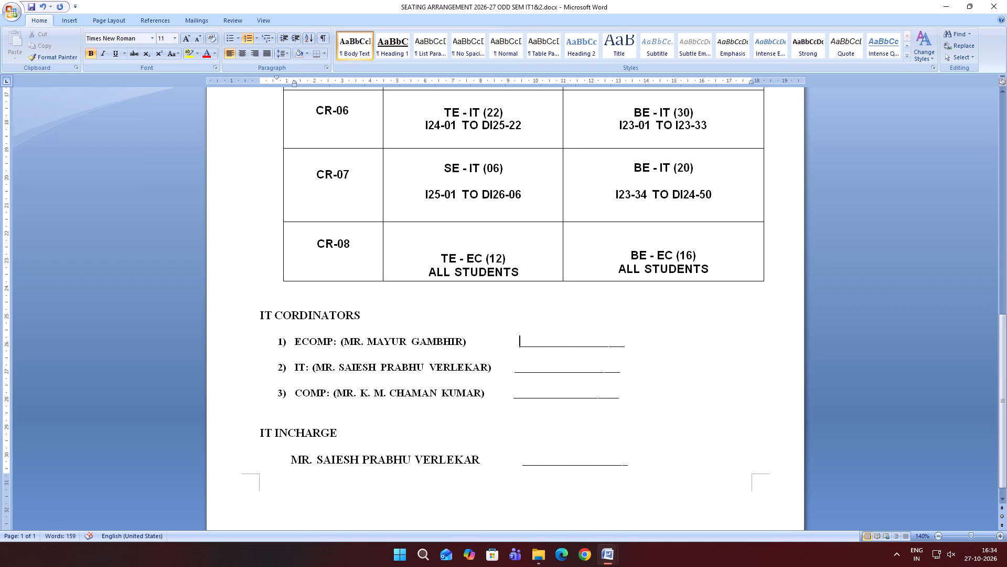
key(BackSpace)
key(BackSpace)
Remove three spaces before the IT incharge's signature line to align it with the coordinators' signature lines.
click(521, 463)
key(BackSpace)
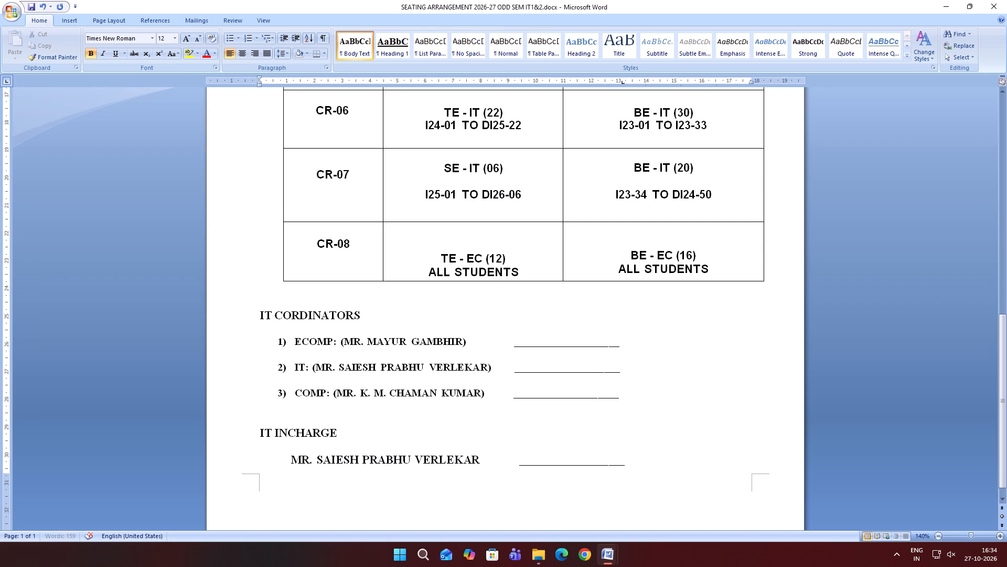
key(BackSpace)
key(BackSpace)
Save the seating arrangement document.
key(ctrl+s)
Print two copies of the seating arrangement on the HP Laser 1003-1008, scaled to A4 paper.
scroll(532, 474, up, 3)
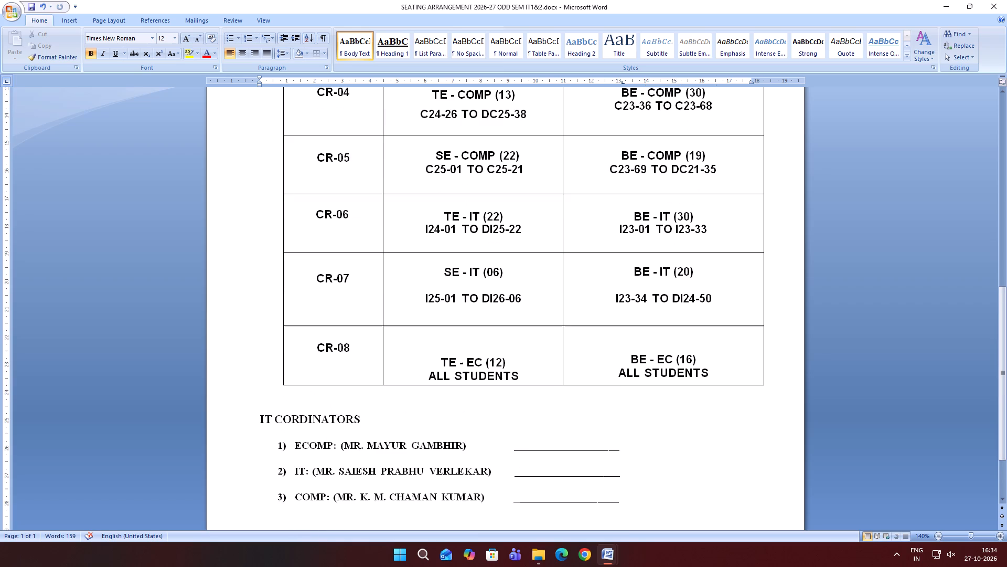
scroll(531, 474, up, 2)
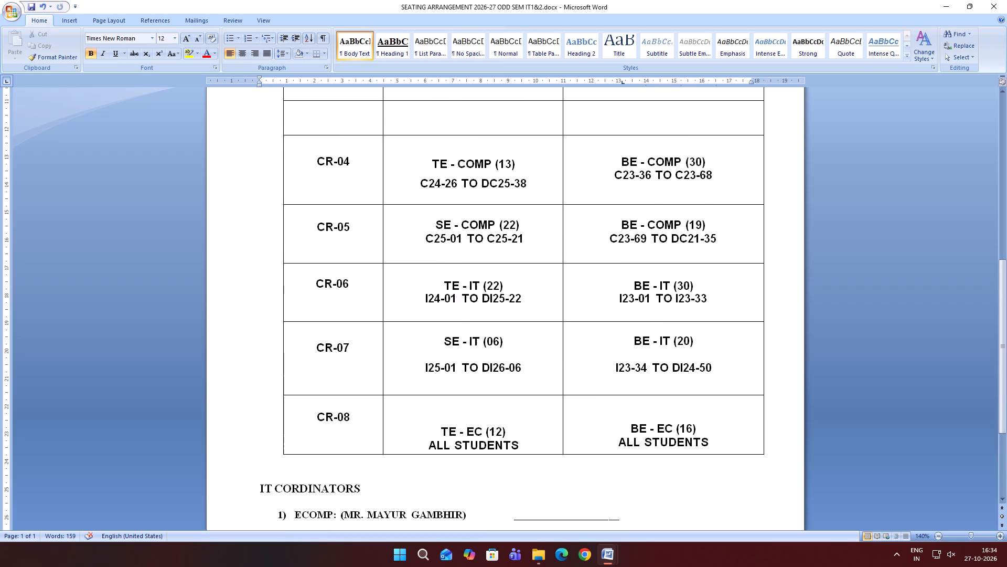
scroll(531, 474, up, 3)
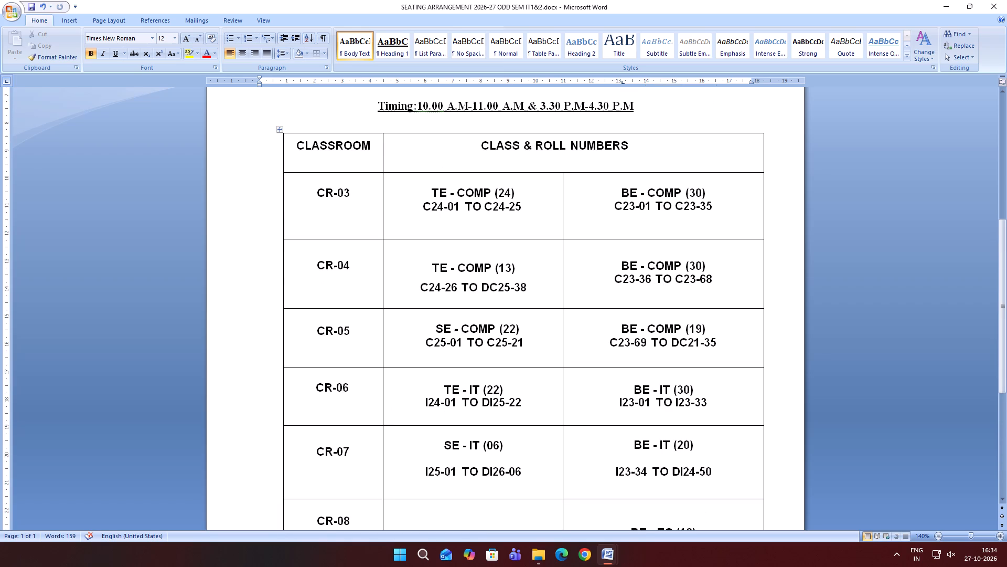
scroll(531, 474, up, 9)
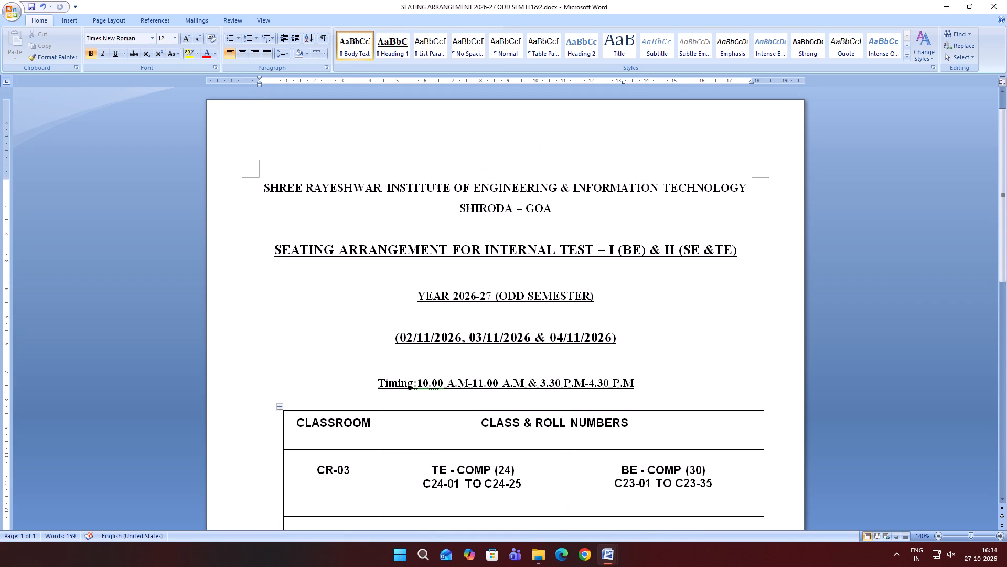
key(ctrl+p)
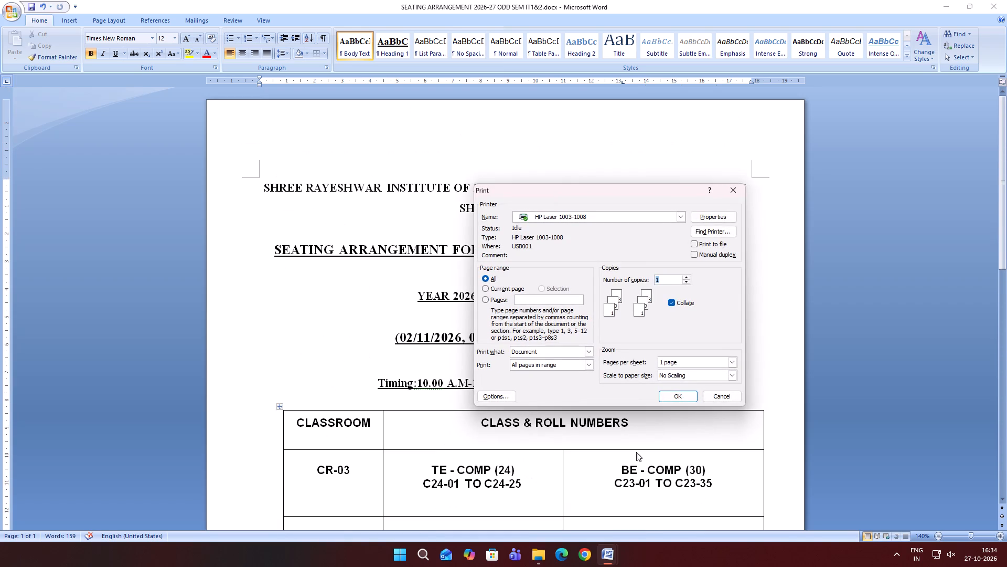
click(731, 373)
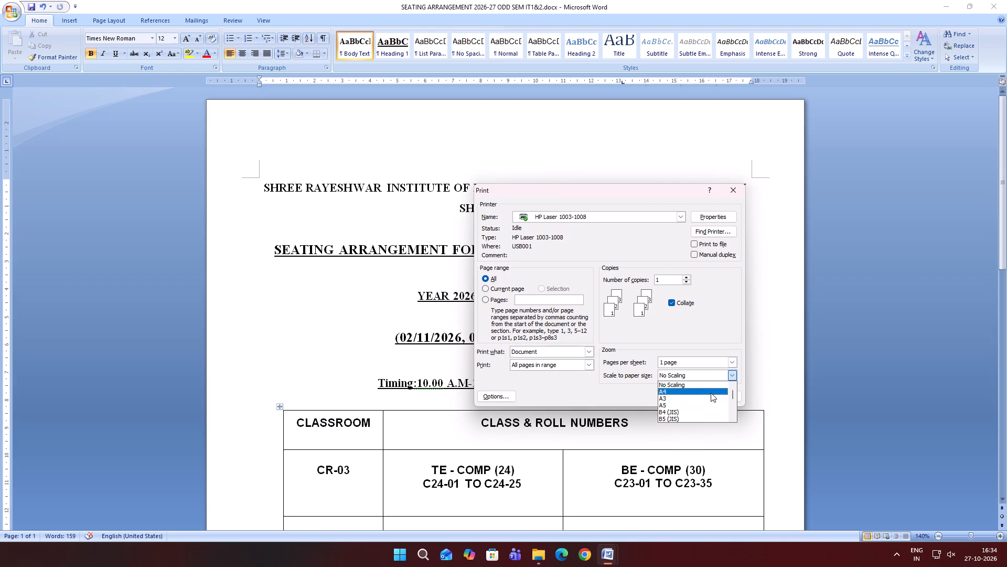
click(711, 392)
click(687, 276)
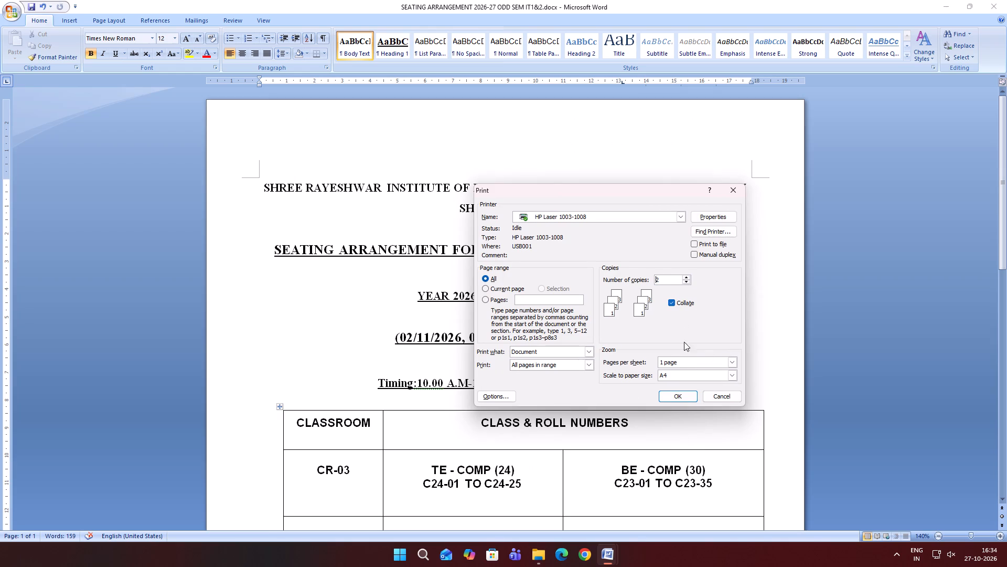
click(682, 397)
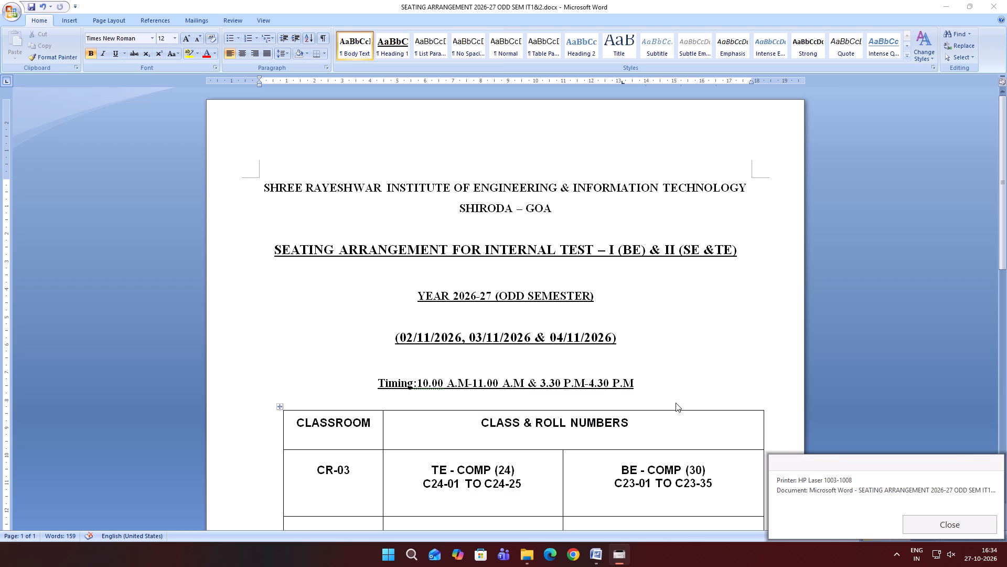
Close the seating arrangement document.
click(1000, 2)
Separate the words of the institute name in the supervision chart's Day 1 header: "SHREE RAYESHWAR INSTITUTE OF ENGINEERING & INFORMATION TECHNOLOGY".
scroll(546, 331, up, 6)
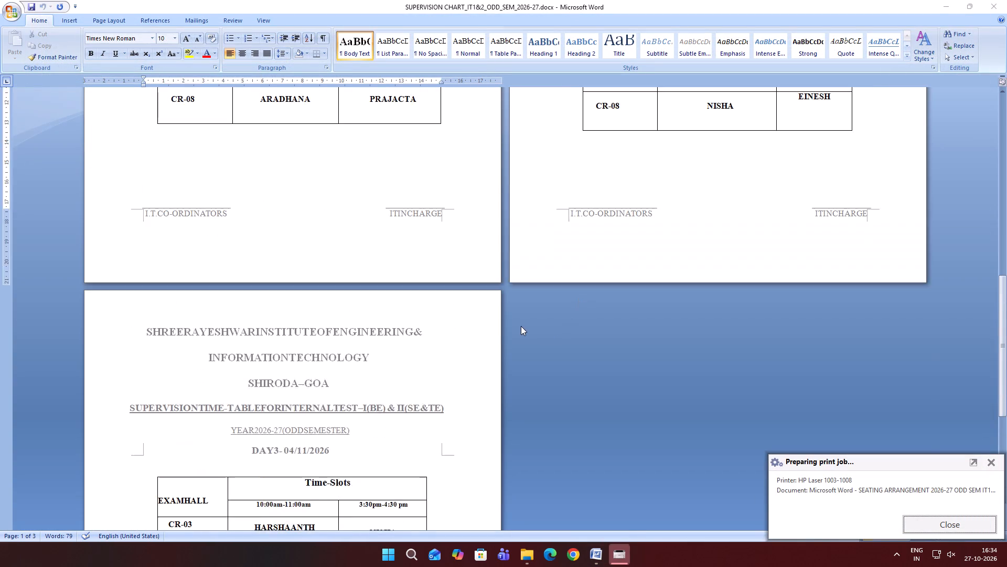
scroll(518, 326, up, 20)
scroll(518, 326, up, 2)
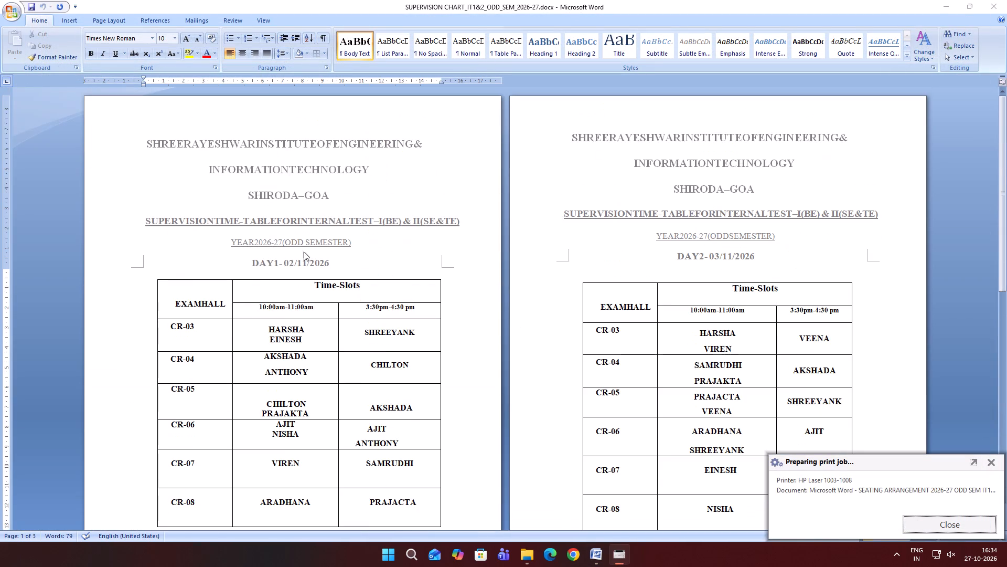
double_click(185, 141)
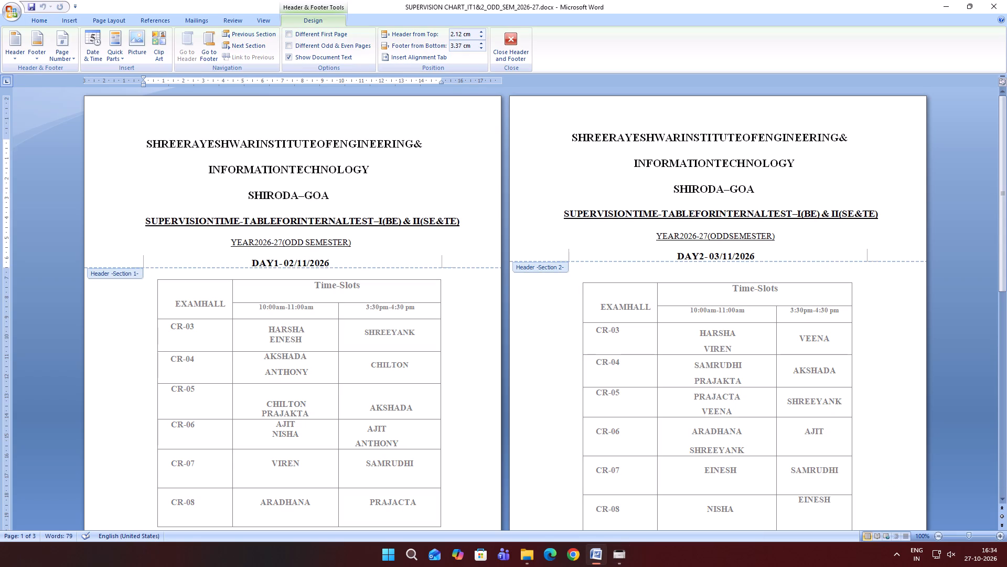
click(183, 146)
key(space)
click(259, 145)
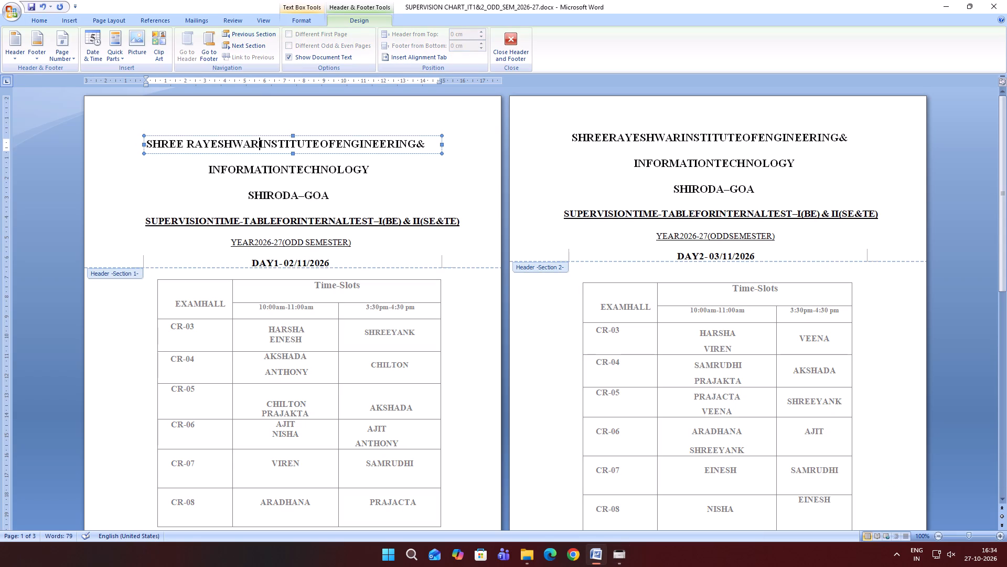
key(space)
click(324, 145)
key(space)
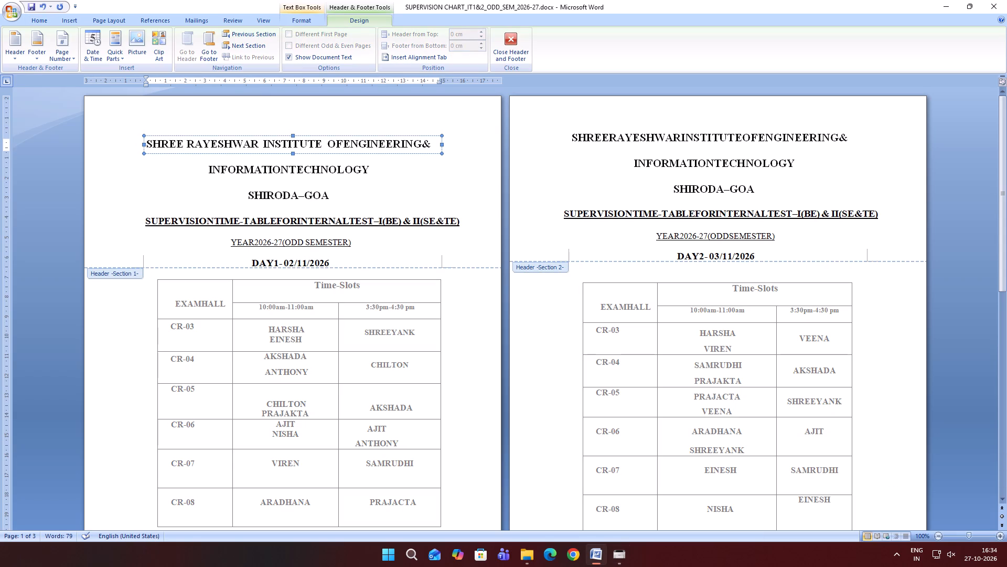
click(341, 146)
key(space)
click(425, 141)
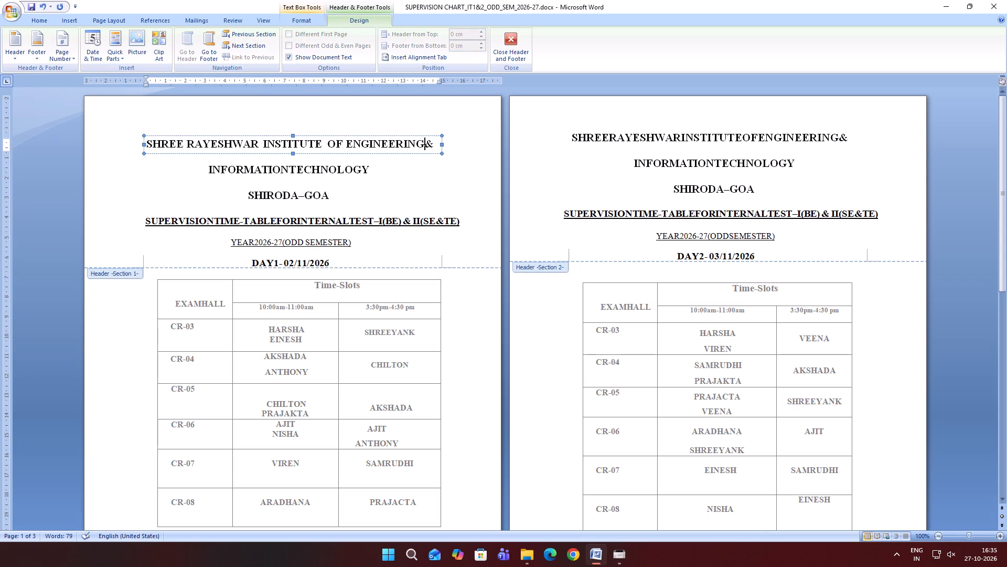
key(space)
click(289, 169)
key(space)
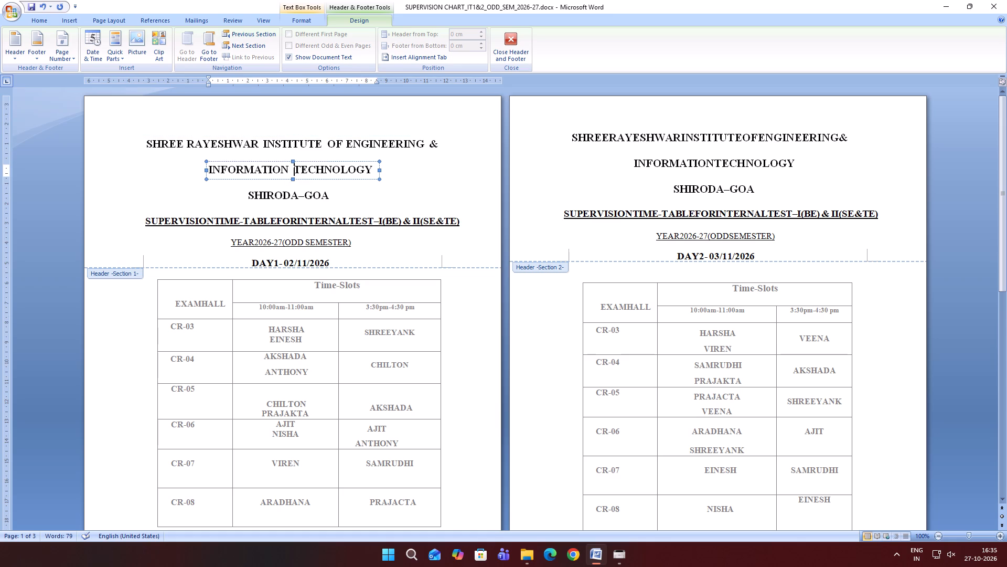
Add the missing spaces in the Day 1 header's title so it reads "SUPERVISION TIME-TABLE FOR INTERNAL TEST–I (BE) & II (SE&TE)".
click(215, 223)
key(space)
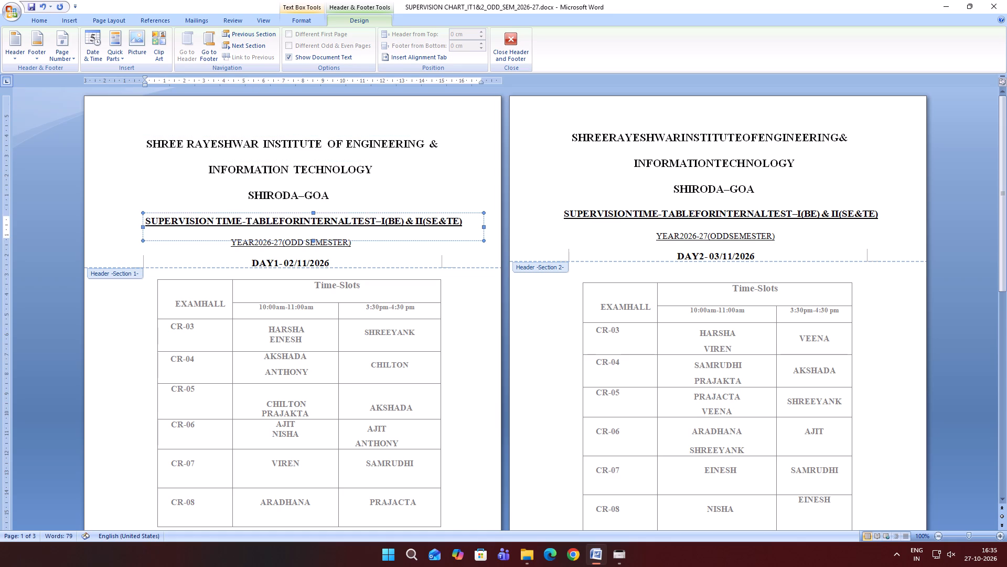
click(279, 221)
key(space)
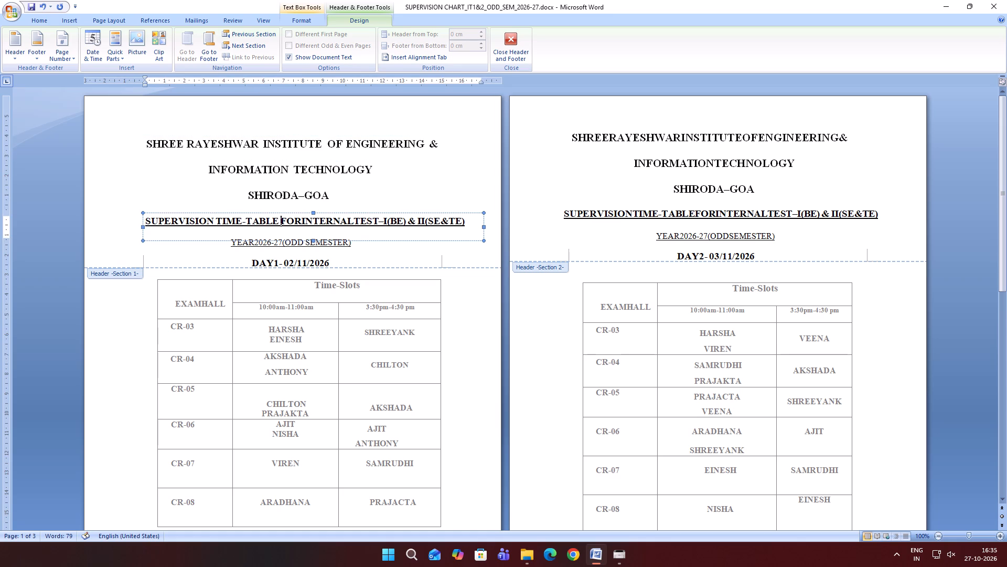
click(299, 222)
key(space)
click(357, 220)
key(space)
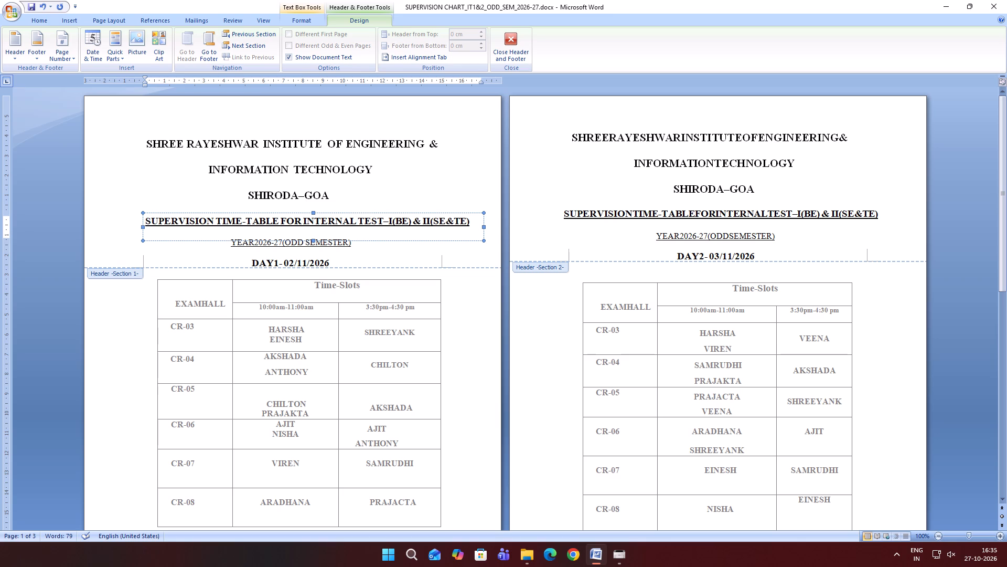
click(385, 221)
click(390, 222)
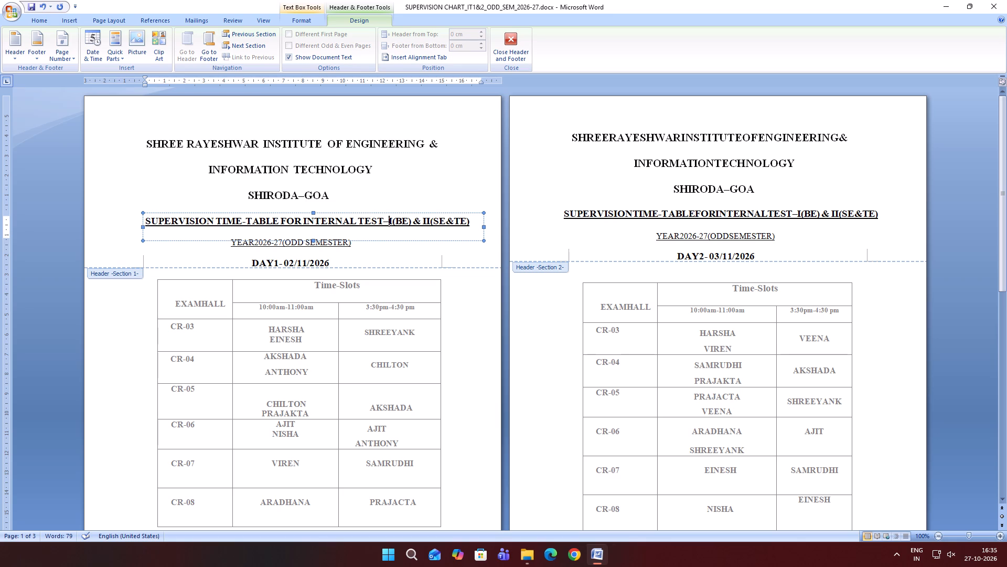
click(391, 222)
key(space)
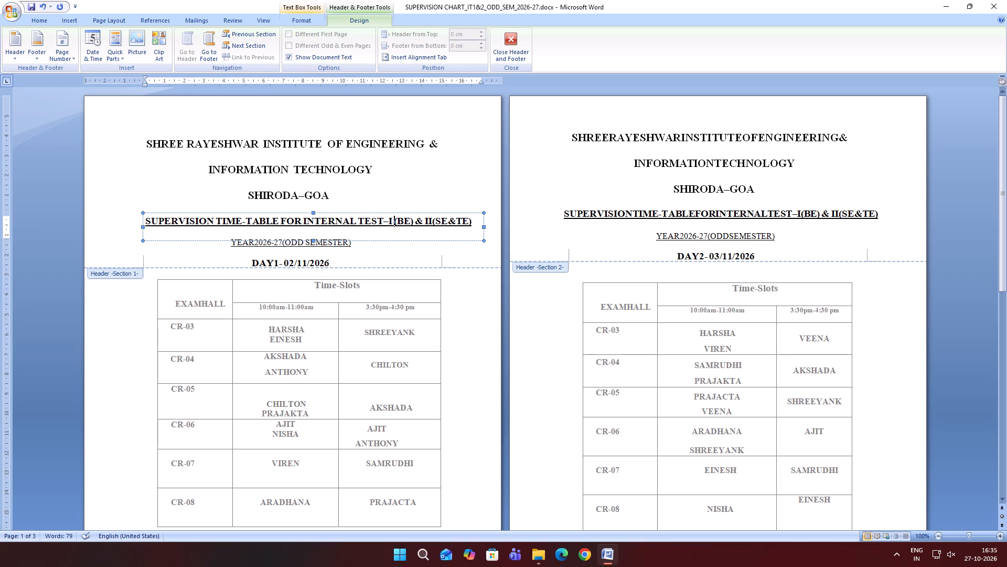
click(432, 223)
key(space)
Space the Day 1 header's last two lines as "YEAR 2026-27 (ODD SEMESTER)" and "DAY 1- 02/11/2026", and return to the document body.
click(255, 244)
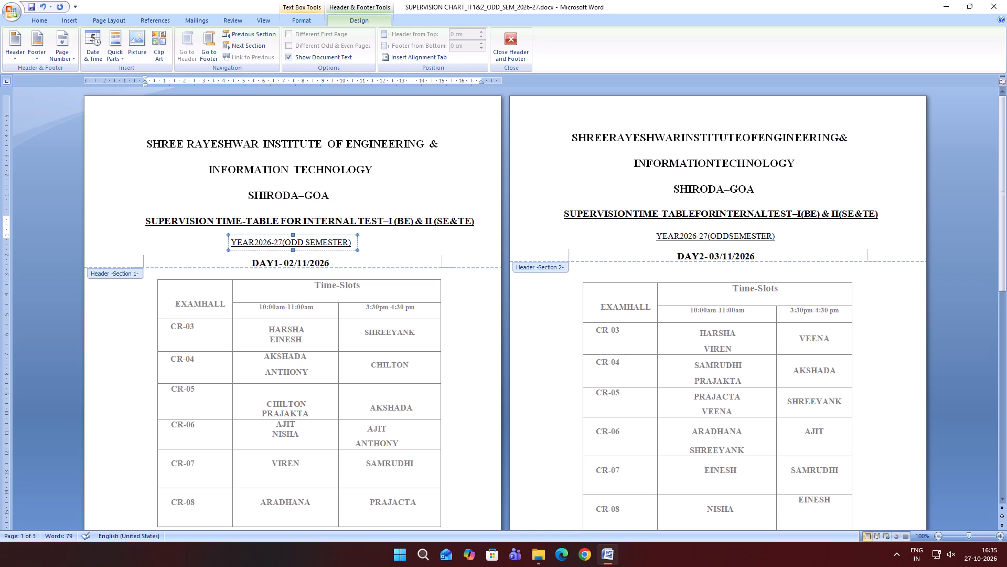
key(space)
click(255, 243)
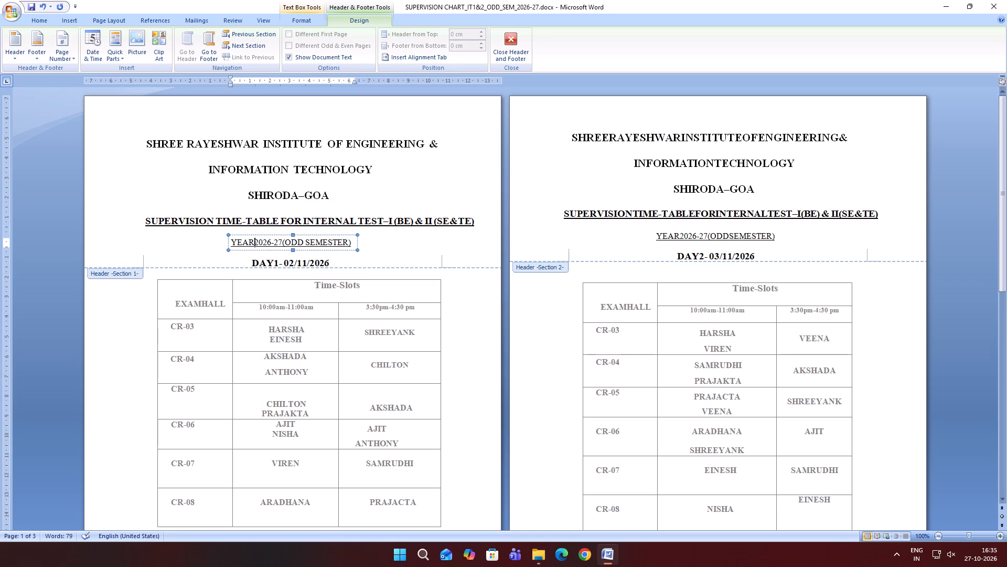
key(space)
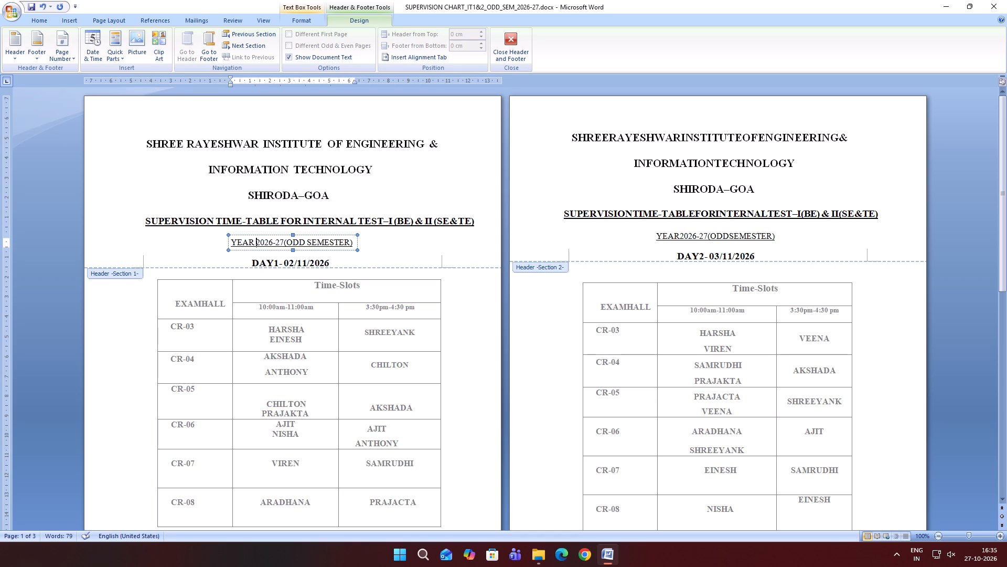
click(282, 244)
key(space)
click(272, 263)
key(space)
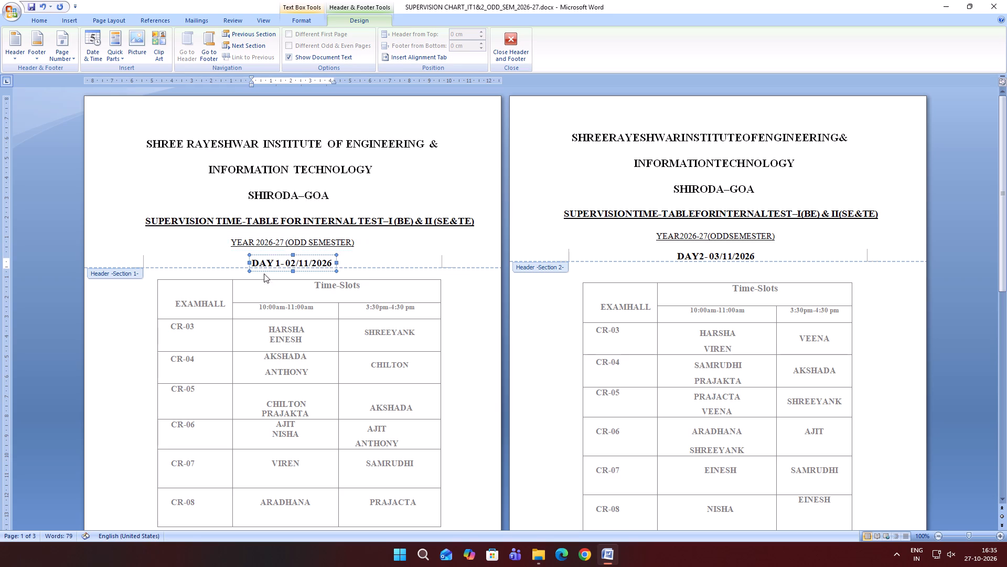
click(415, 266)
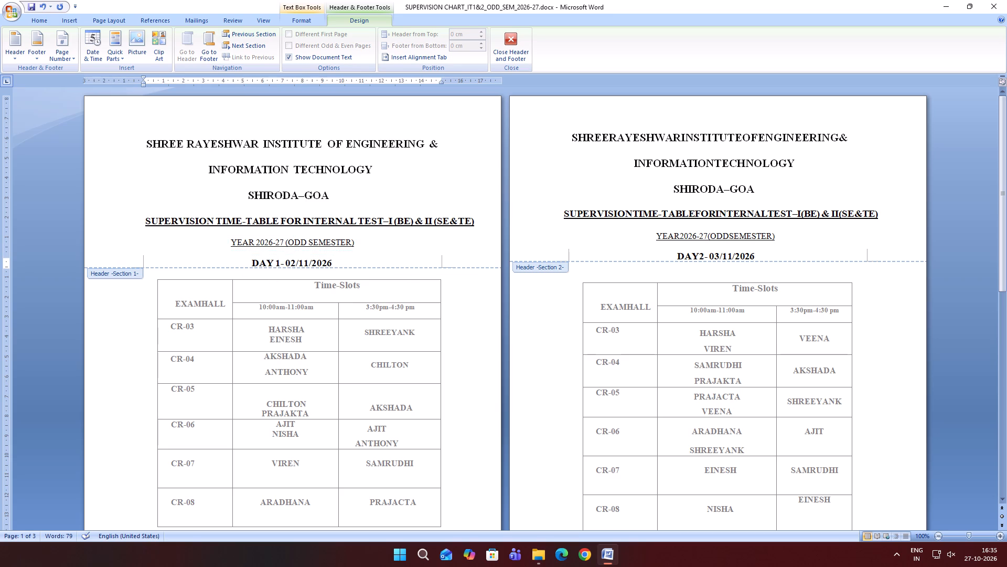
double_click(417, 256)
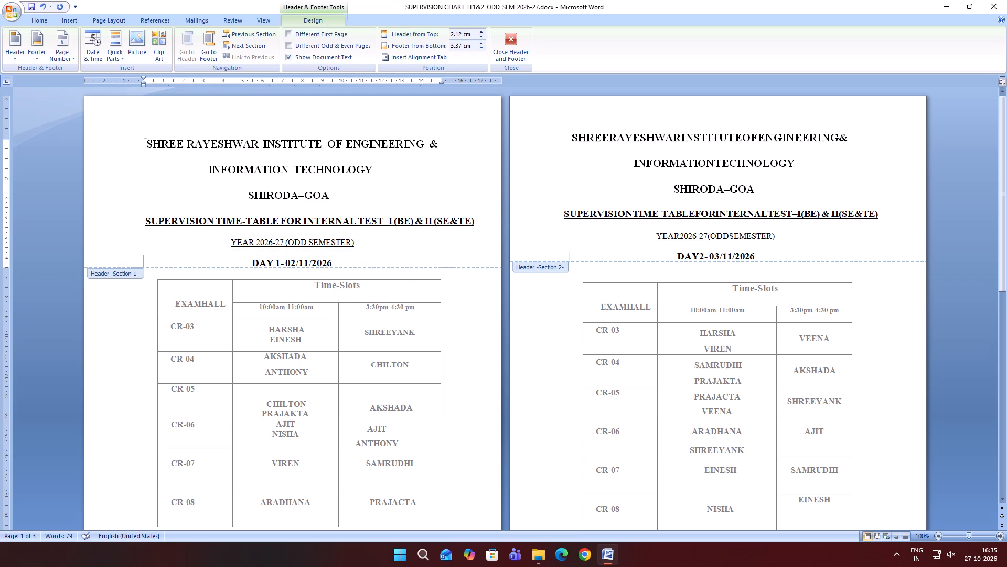
scroll(409, 364, down, 4)
double_click(392, 357)
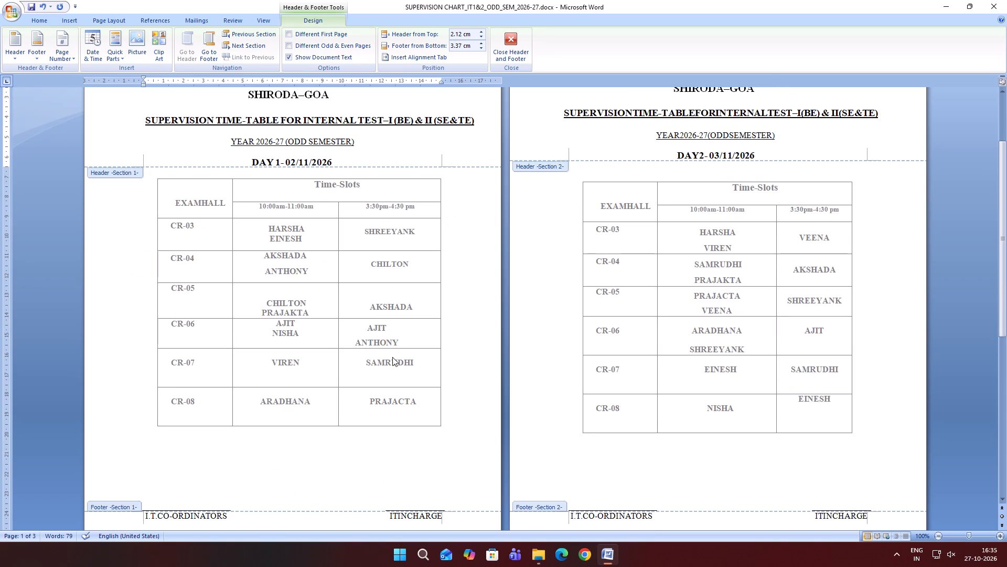
Add leading spaces before AJIT and ANTHONY in the Day 1 table's CR-06, 3:30pm-4:30 pm cell to centre both names in the column.
click(365, 330)
key(space)
key(space)
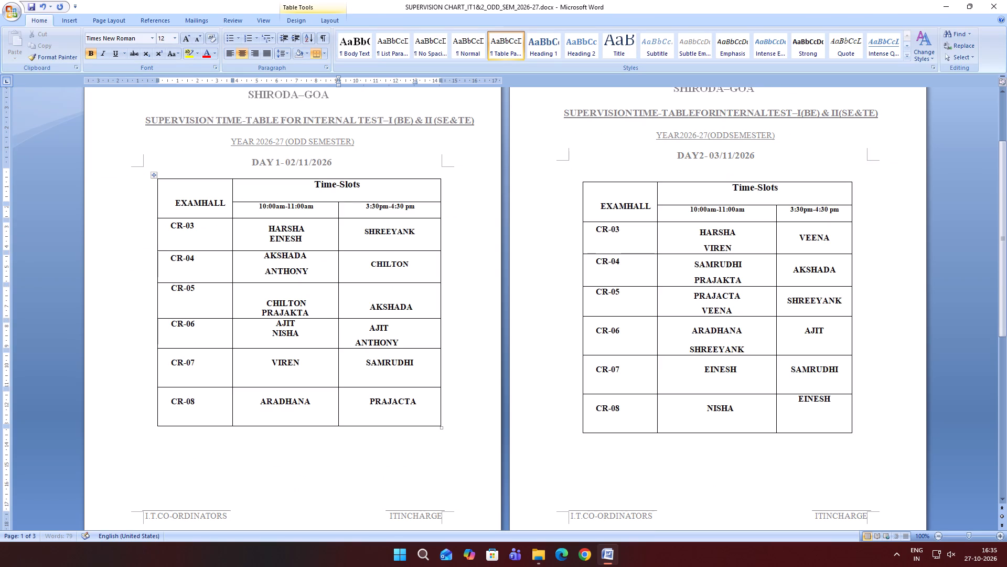
key(space)
key(space)
key(space)
key(space)
key(space)
key(space)
click(355, 345)
key(space)
key(space)
key(space)
key(space)
key(space)
key(space)
key(space)
key(space)
key(space)
key(space)
key(space)
key(space)
click(374, 331)
key(space)
key(space)
key(space)
key(space)
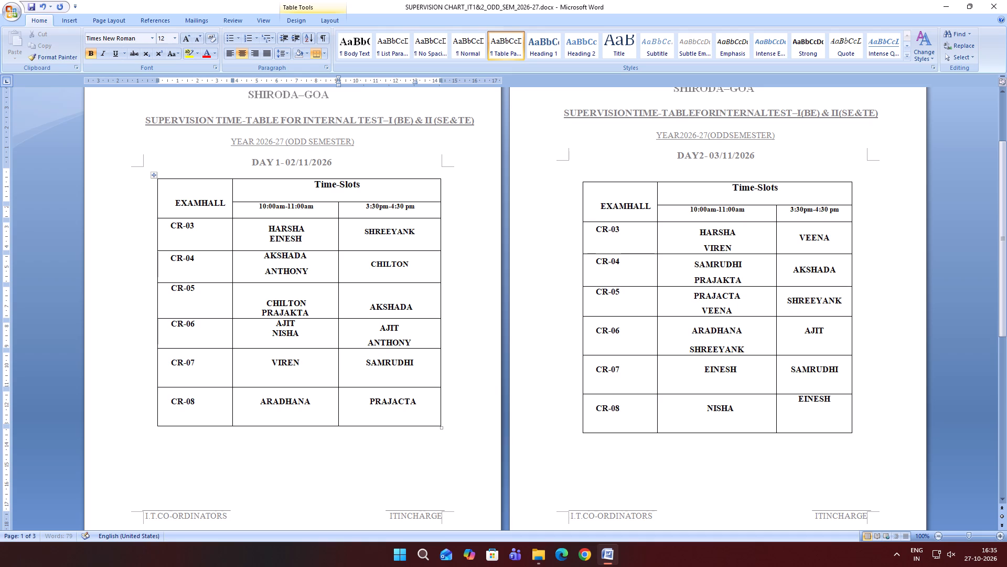
Separate the words of the institute name in the Day 2 header: "SHREE RAYESHWAR INSTITUTE OF ENGINEERING & INFORMATION TECHNOLOGY".
scroll(518, 375, up, 5)
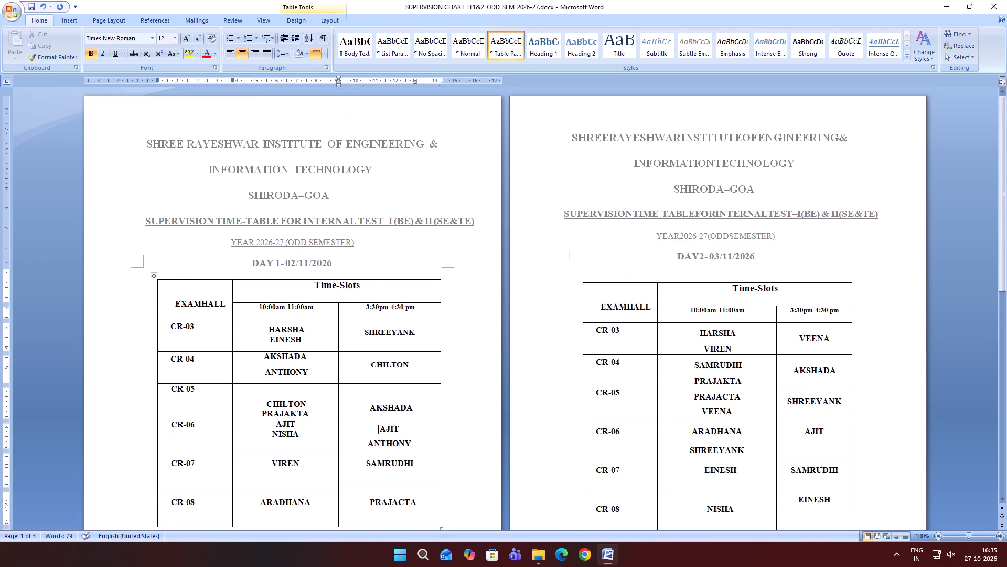
double_click(608, 138)
click(610, 139)
key(space)
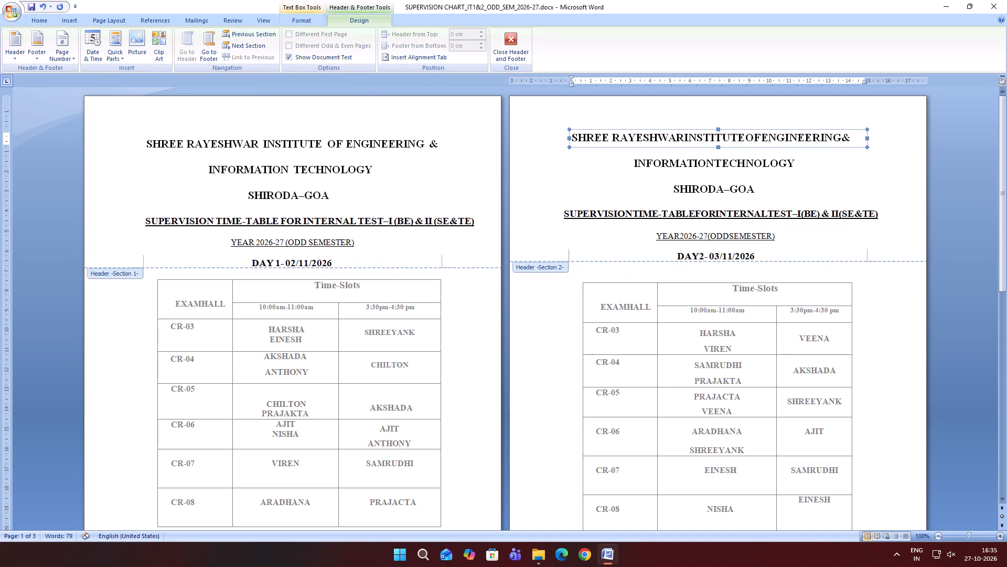
click(684, 138)
key(space)
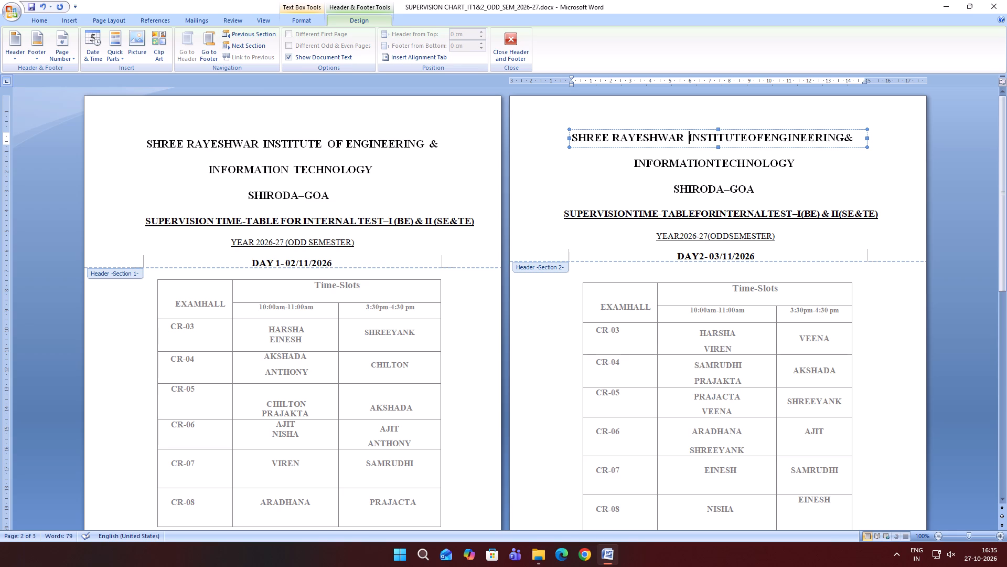
click(747, 138)
key(space)
click(773, 138)
click(767, 138)
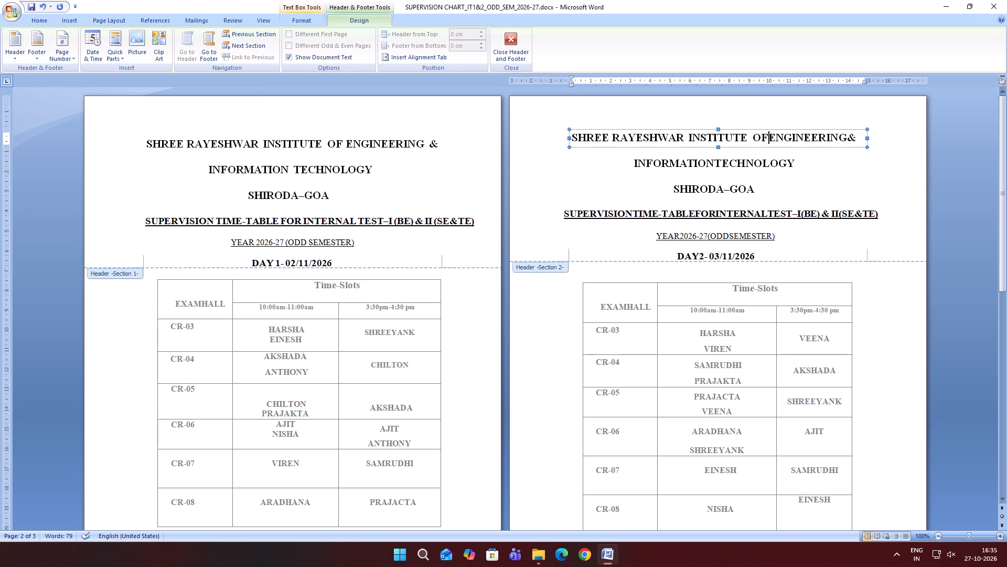
key(space)
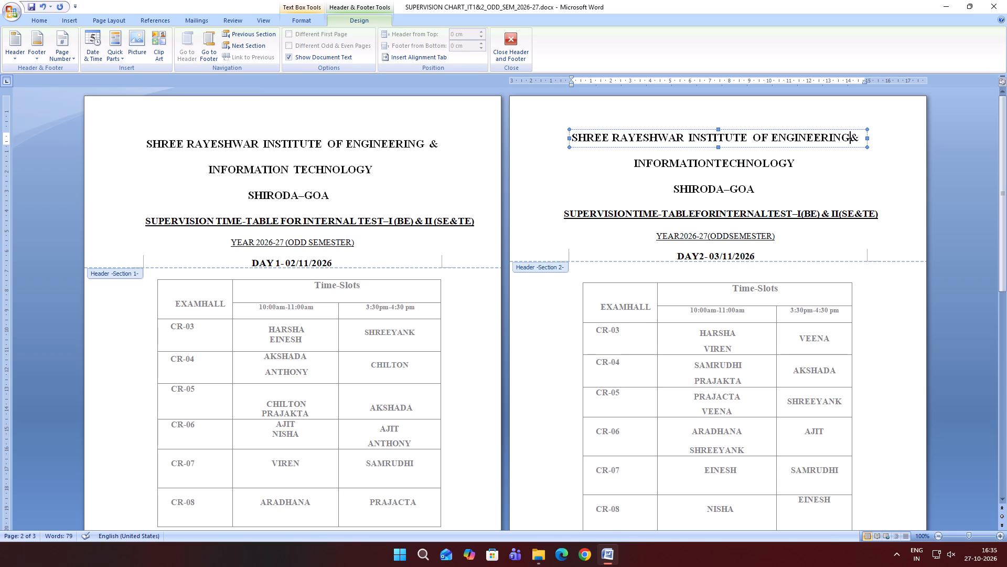
click(851, 138)
key(space)
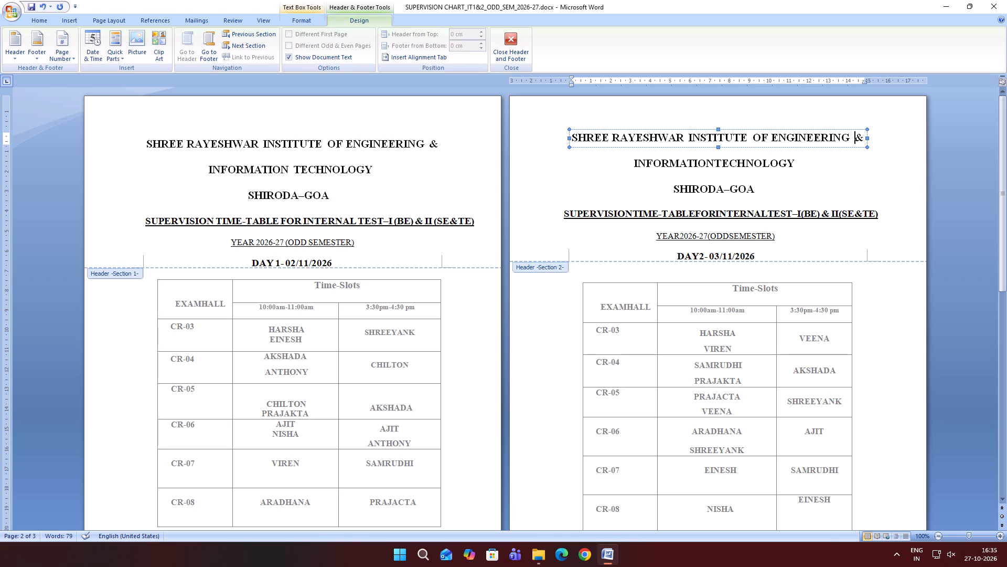
click(715, 165)
key(space)
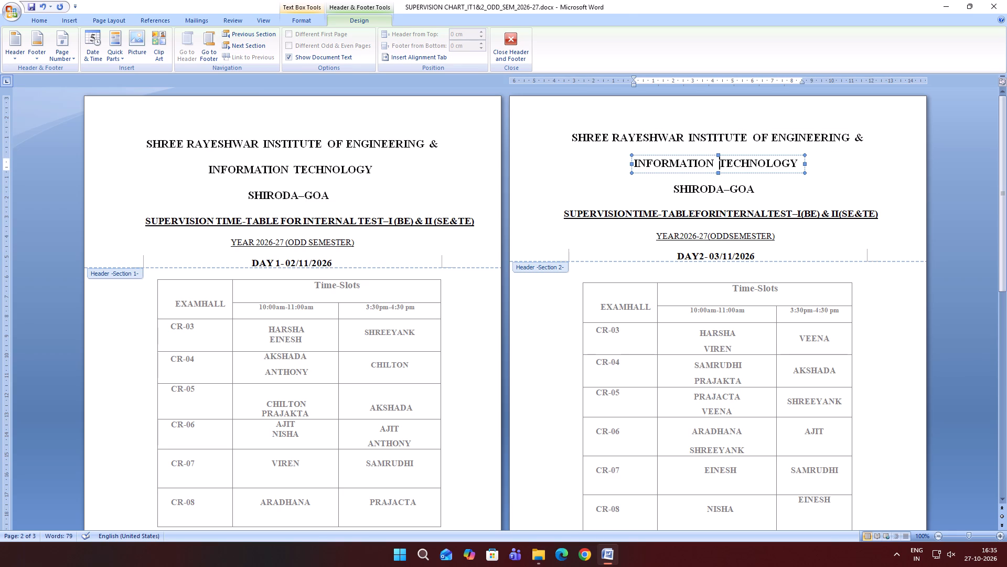
Add the missing spaces in the Day 2 header's title so it reads "SUPERVISION TIME-TABLE FOR INTERNAL TEST–I (BE) & II (SE&TE)".
click(634, 214)
key(space)
click(698, 213)
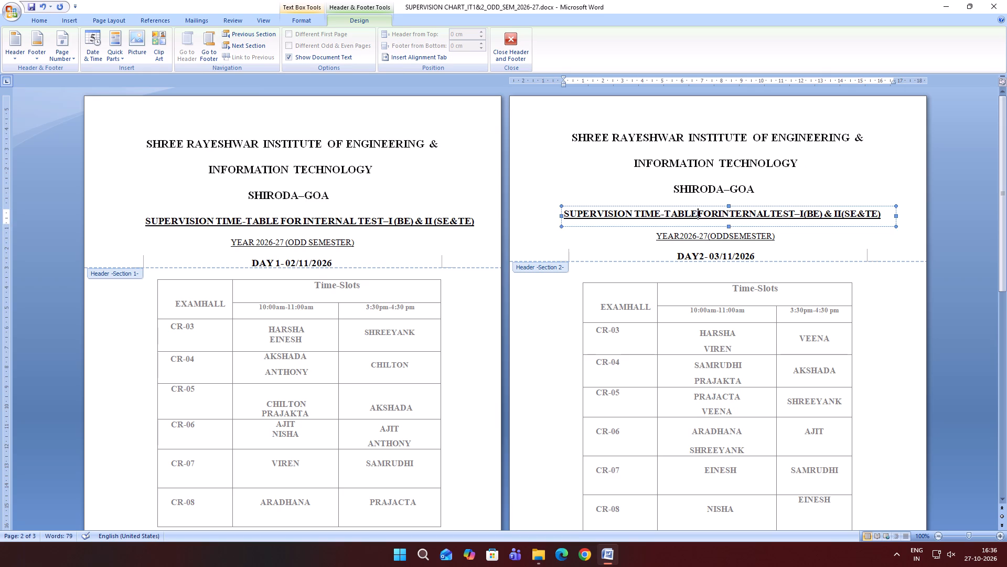
key(space)
click(718, 211)
key(space)
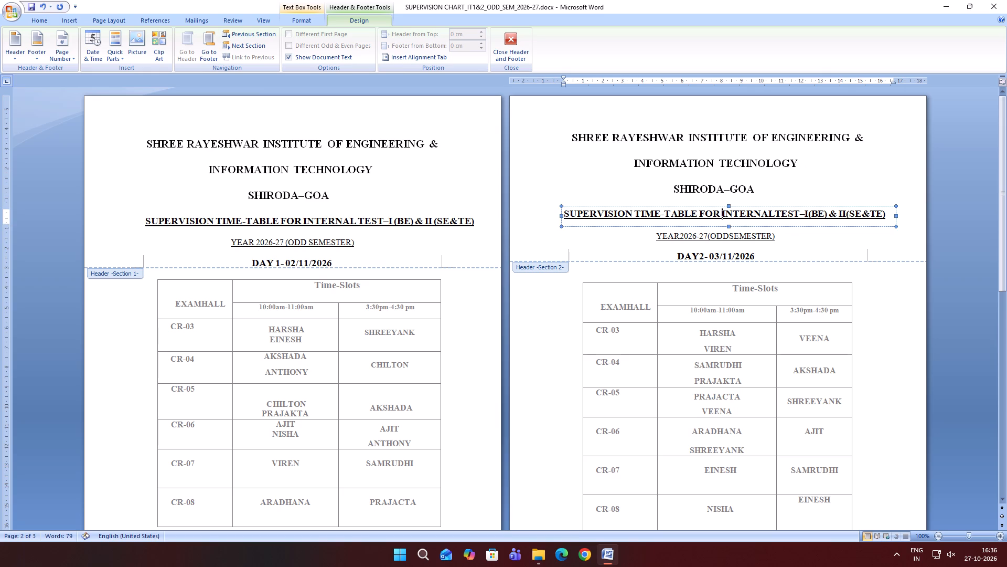
click(775, 212)
key(space)
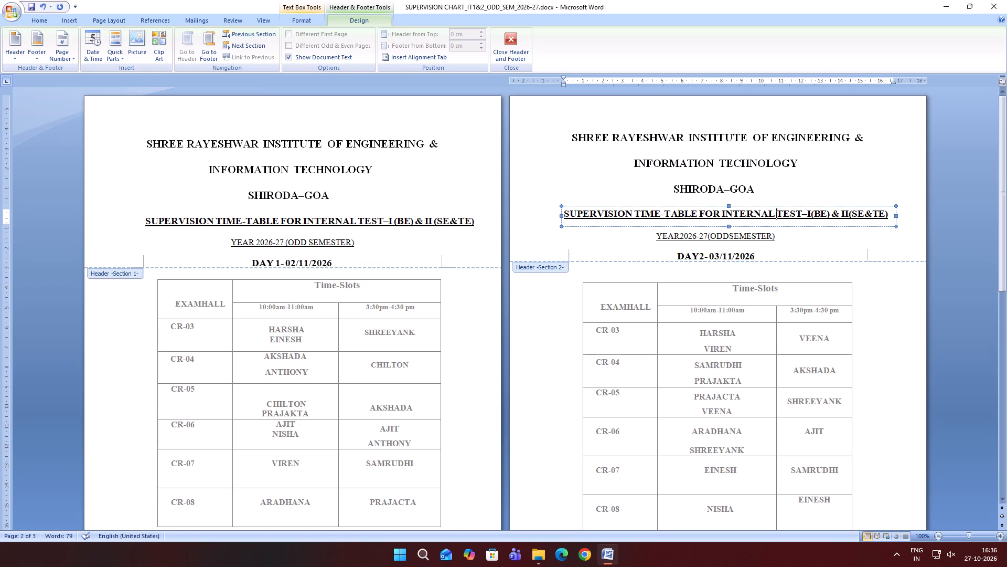
click(850, 214)
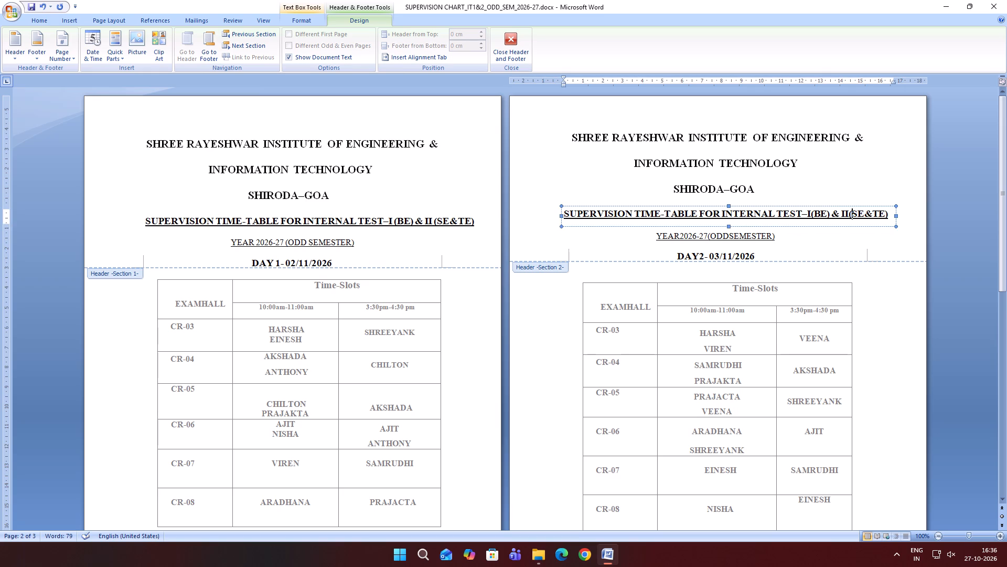
click(847, 216)
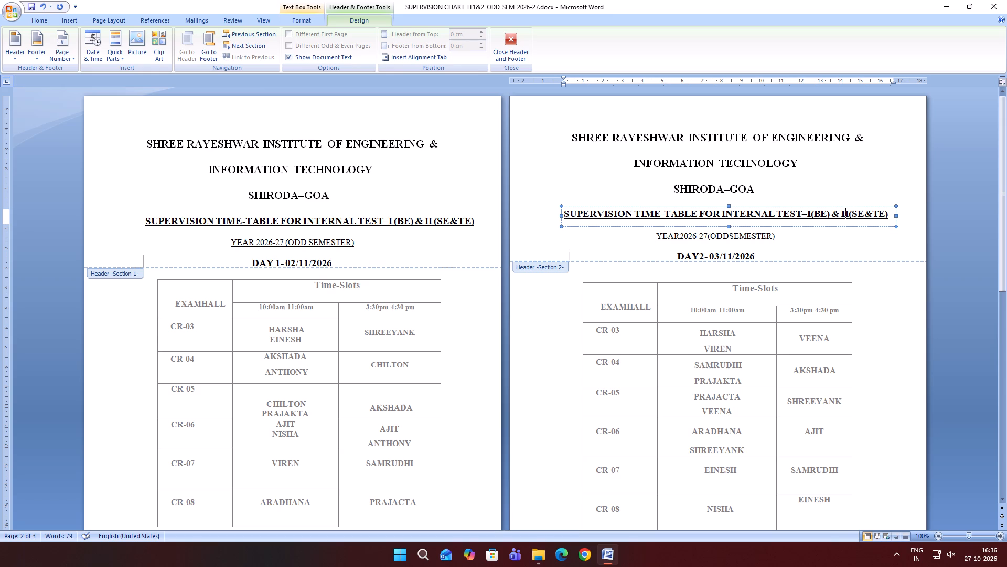
click(850, 215)
key(space)
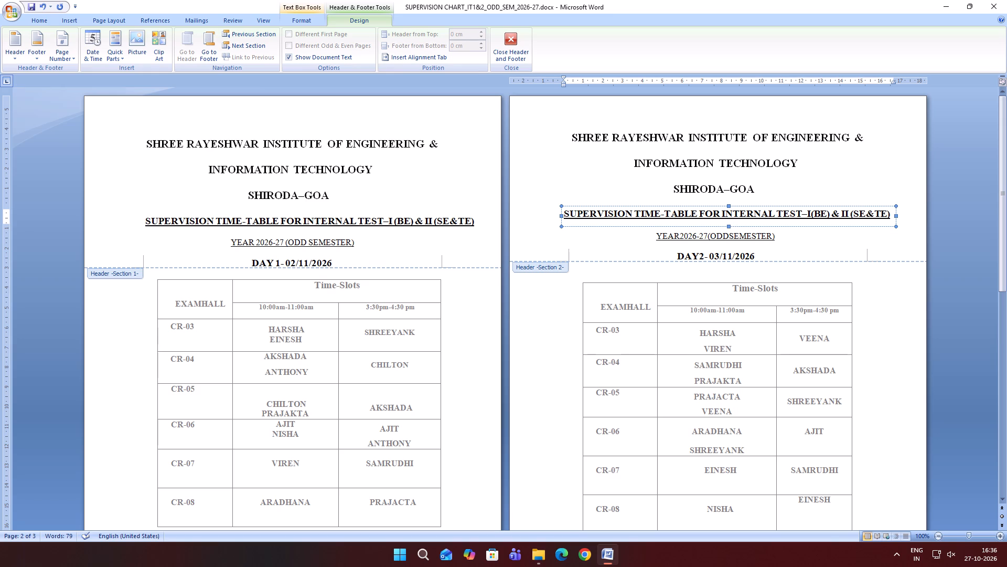
click(811, 215)
key(space)
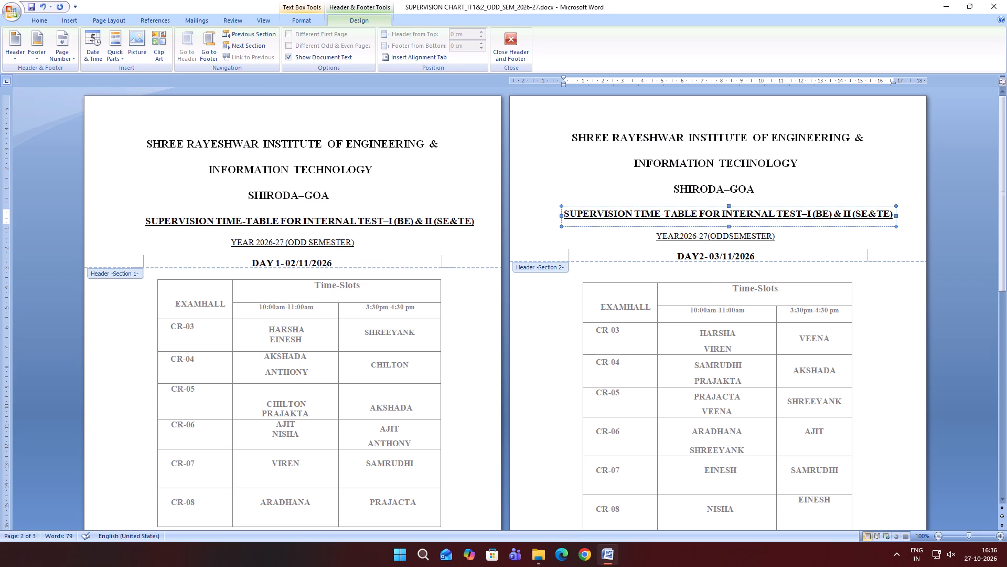
Insert a space before "(ODDSEMESTER)" and between DAY and 2 in the Day 2 header's last two lines, and return to the document body.
click(708, 235)
key(space)
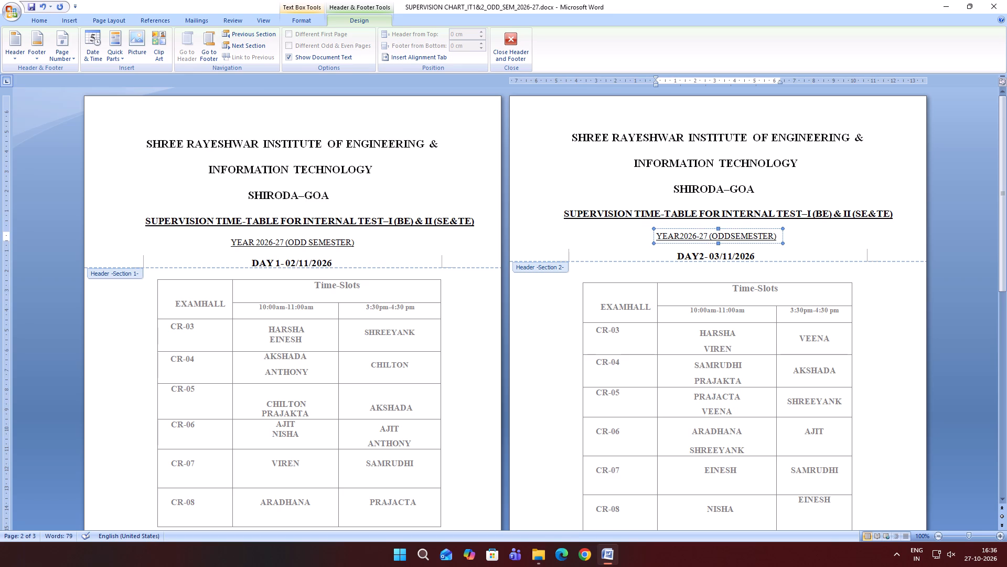
click(700, 255)
key(space)
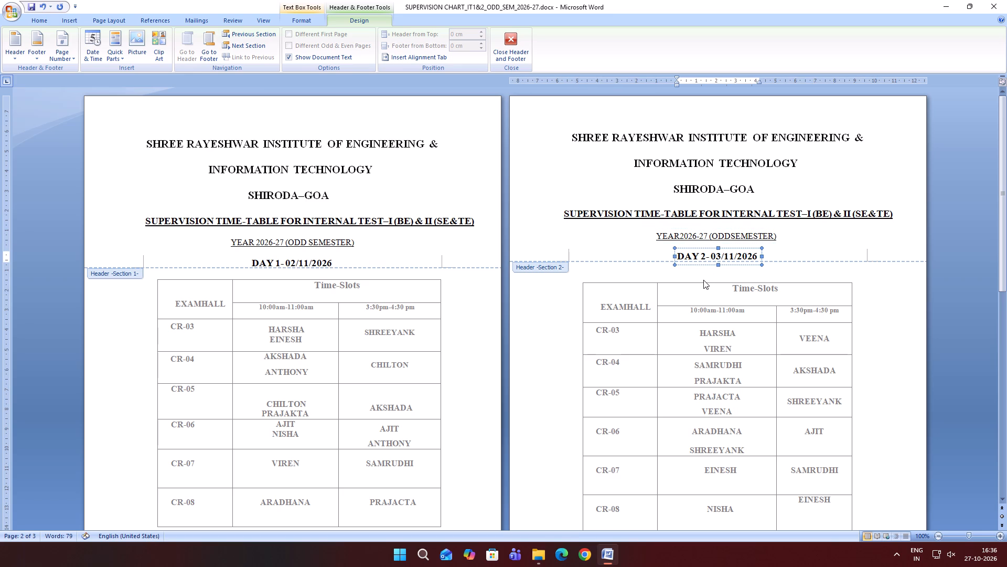
double_click(841, 355)
Add a blank line above EINESH in the Day 2 table's CR-08, 3:30pm-4:30 pm cell to align it with NISHA.
scroll(837, 355, down, 1)
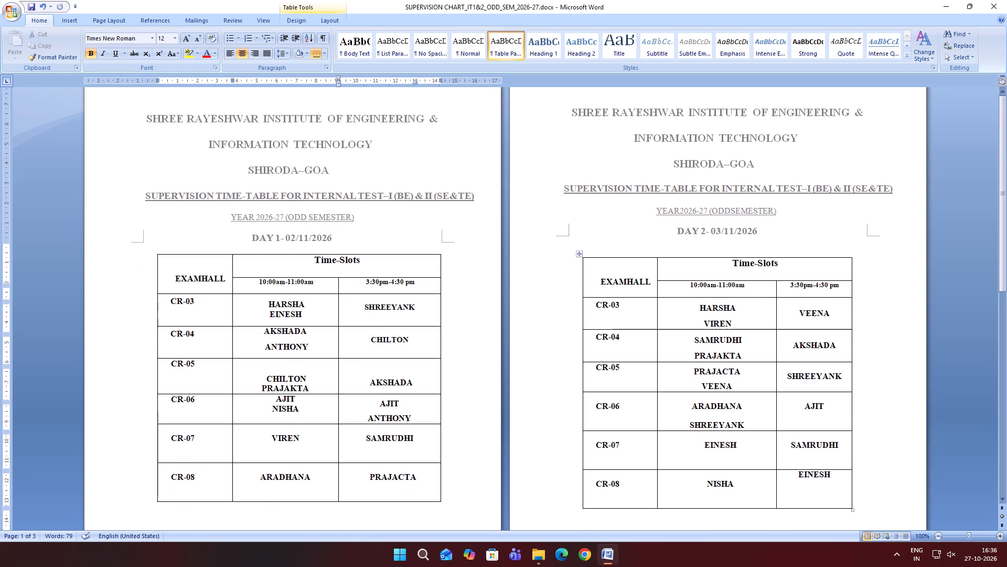
scroll(837, 355, down, 4)
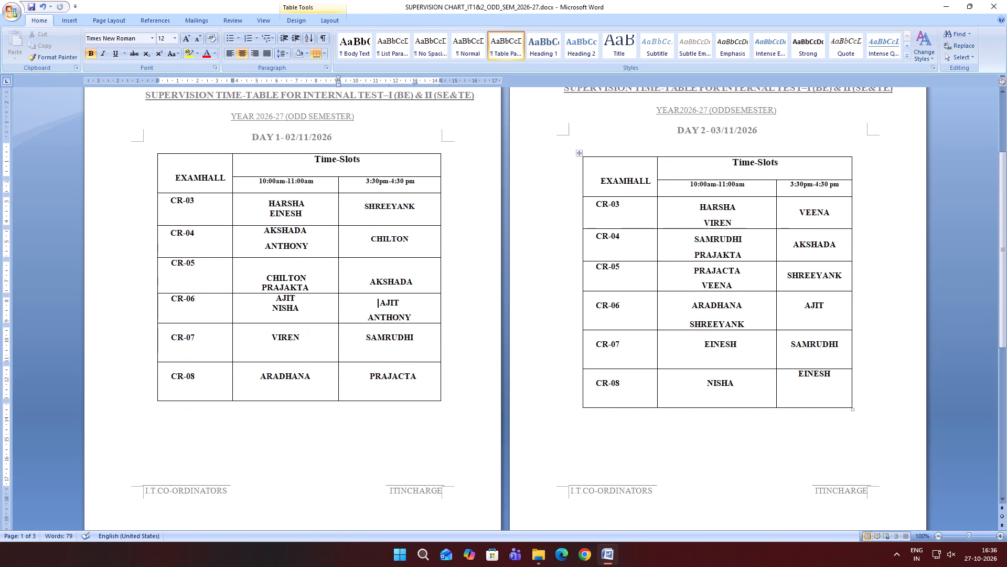
click(797, 376)
key(Return)
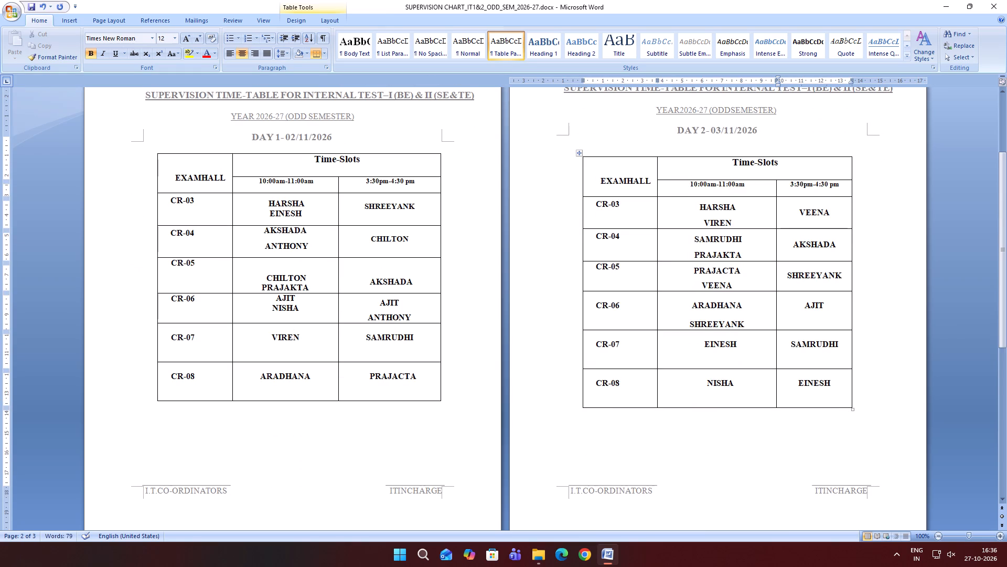
Separate the words of the institute name in the Day 3 header: "SHREE RAYESHWAR INSTITUTE OF ENGINEERING & INFORMATION TECHNOLOGY".
scroll(802, 388, down, 14)
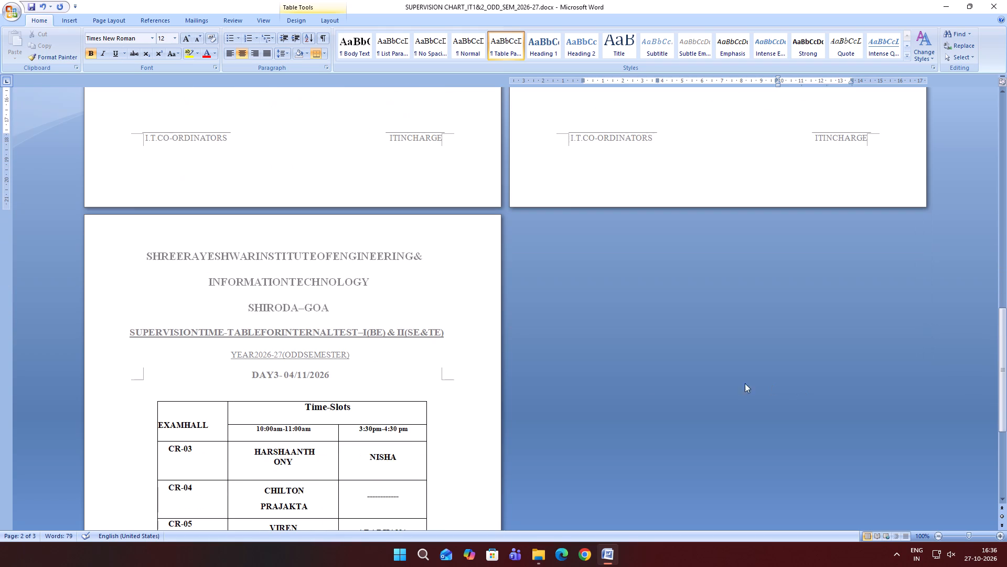
double_click(187, 254)
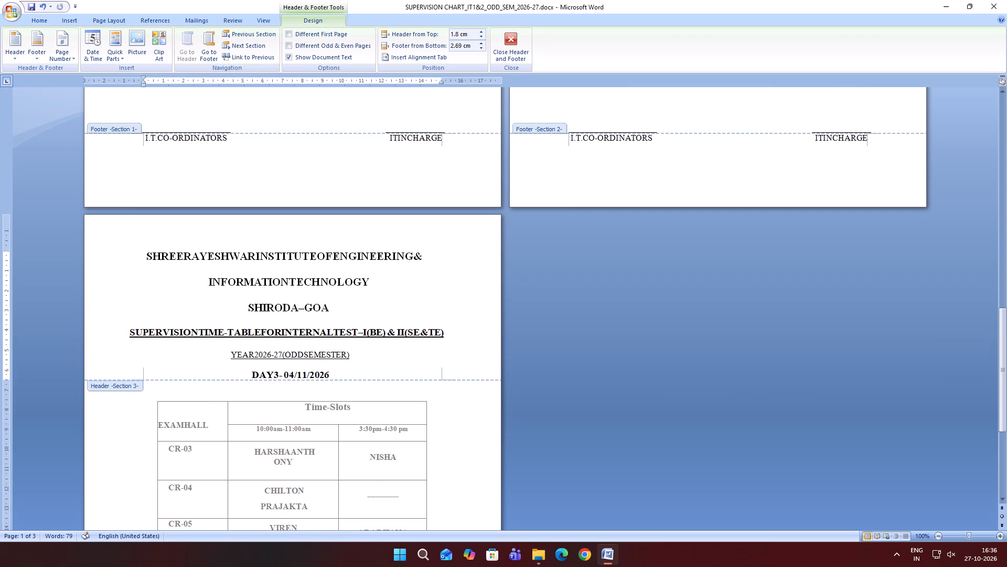
click(184, 258)
key(space)
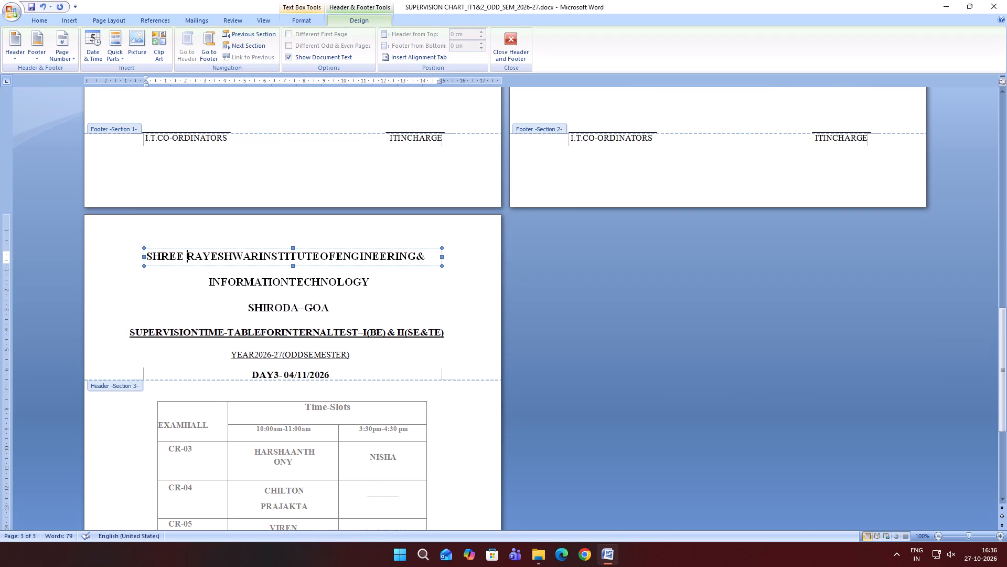
click(256, 259)
key(space)
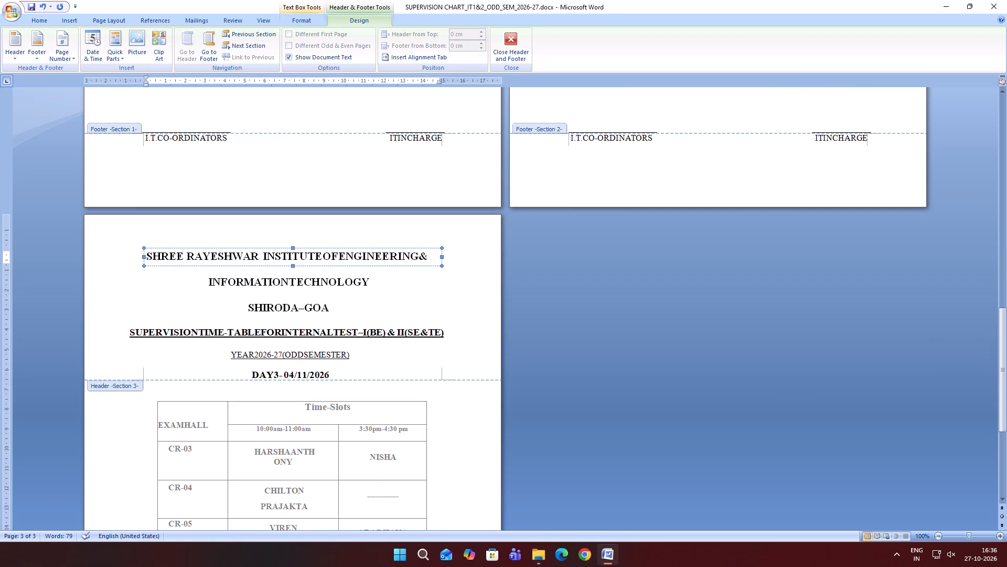
click(323, 258)
key(space)
click(344, 259)
key(space)
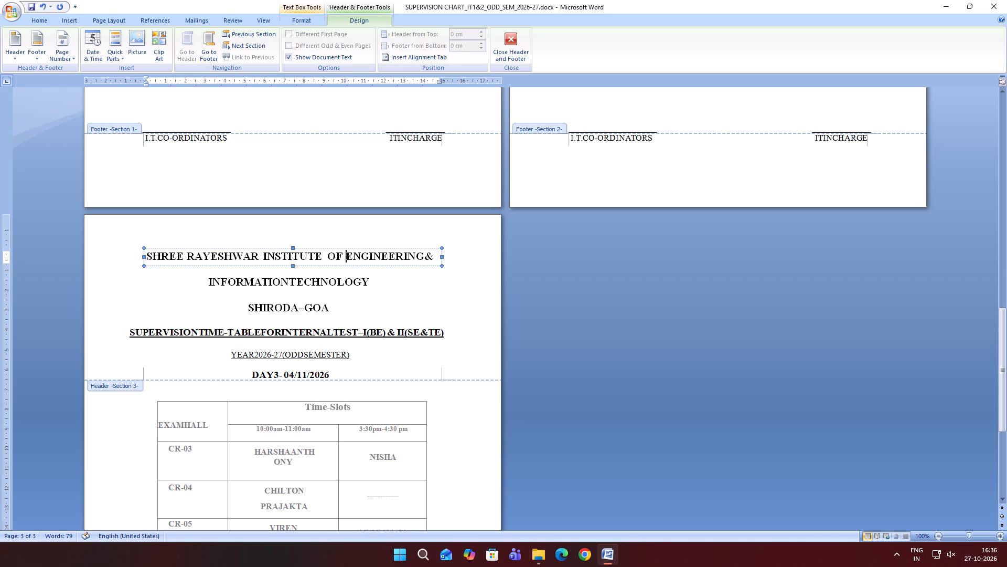
click(424, 257)
key(space)
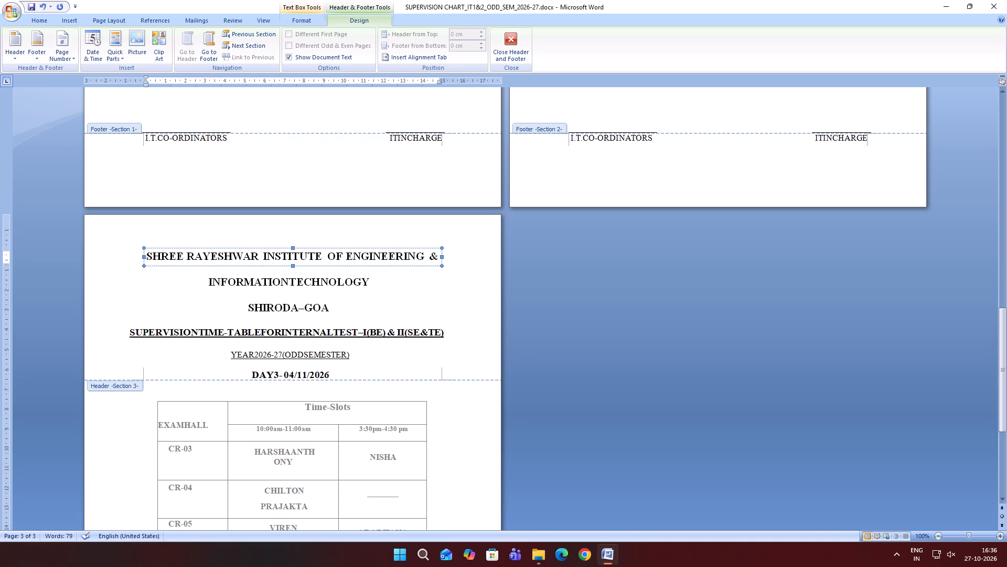
click(287, 282)
key(space)
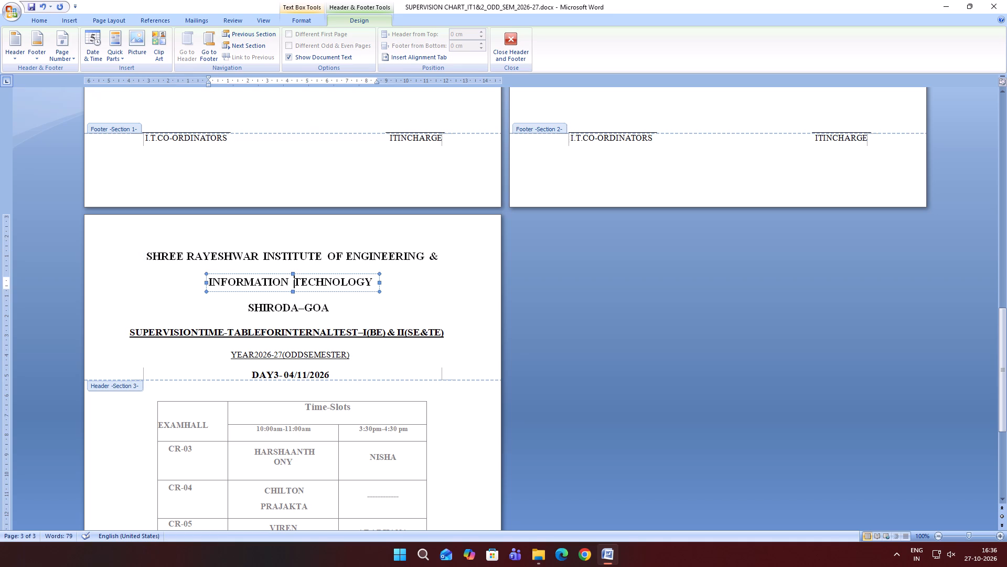
Add the missing spaces in the Day 3 header's title so it reads "SUPERVISION TIME-TABLE FOR INTERNAL TEST–I (BE) & II (SE&TE)".
click(198, 333)
key(space)
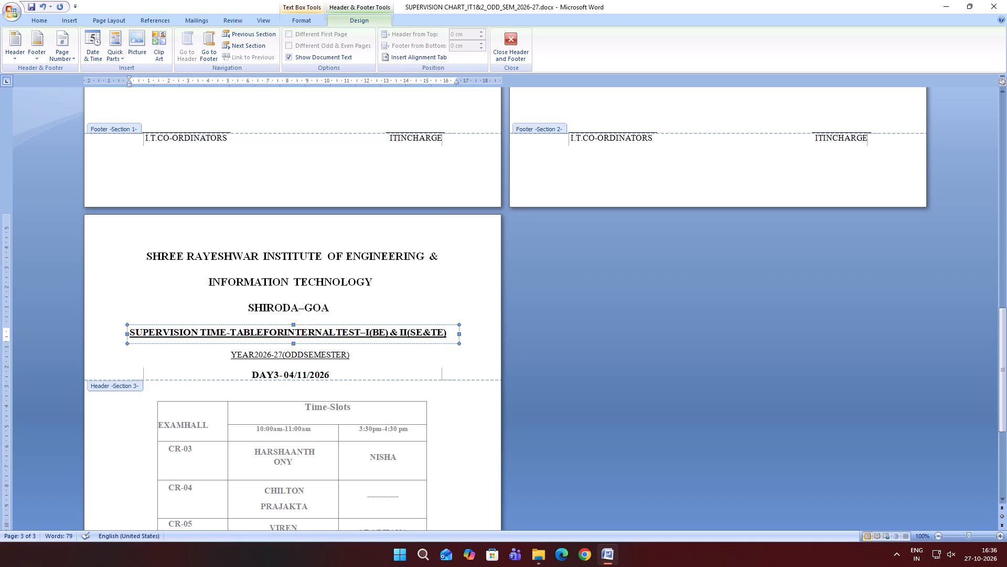
click(262, 331)
key(space)
click(285, 332)
key(space)
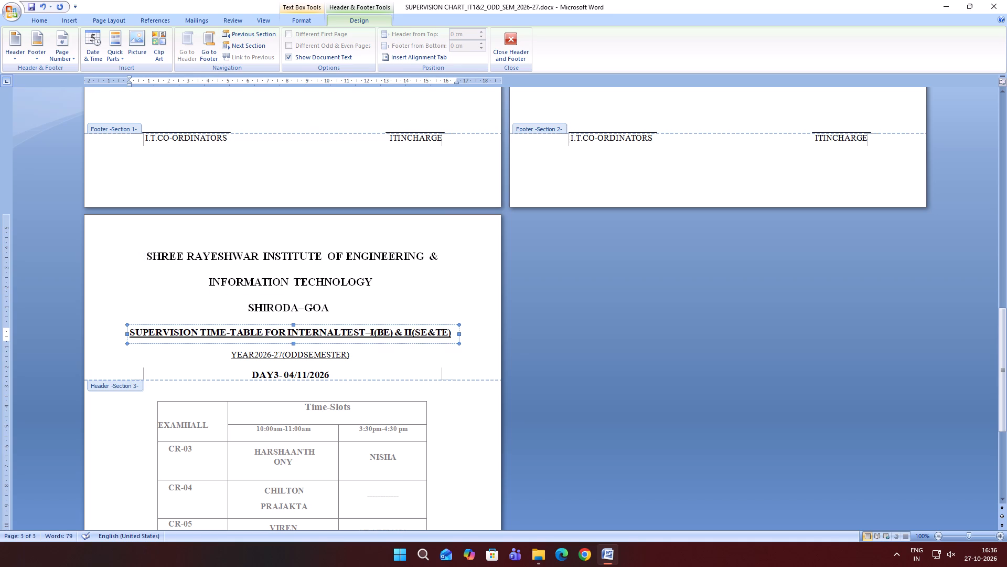
click(339, 333)
key(space)
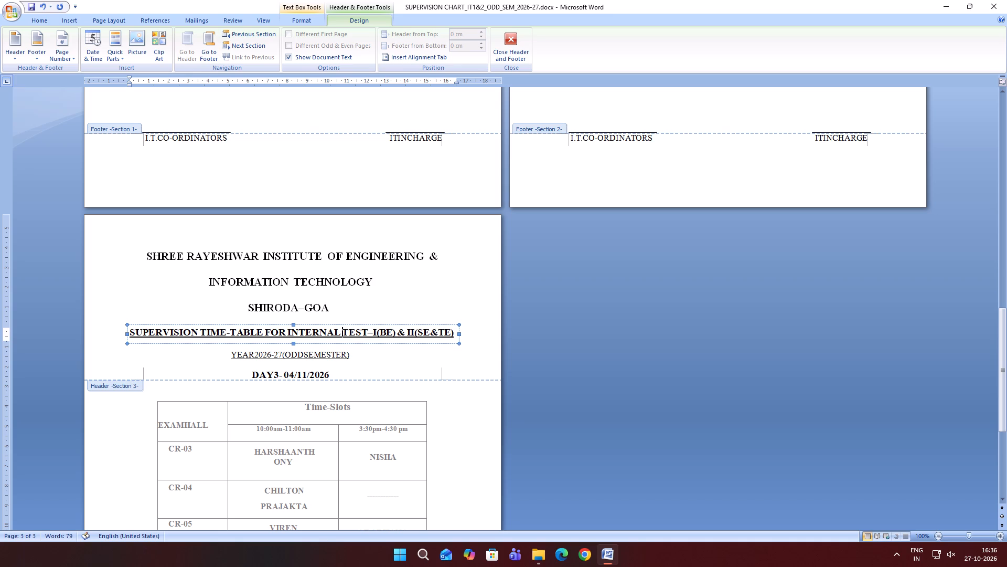
click(376, 331)
key(space)
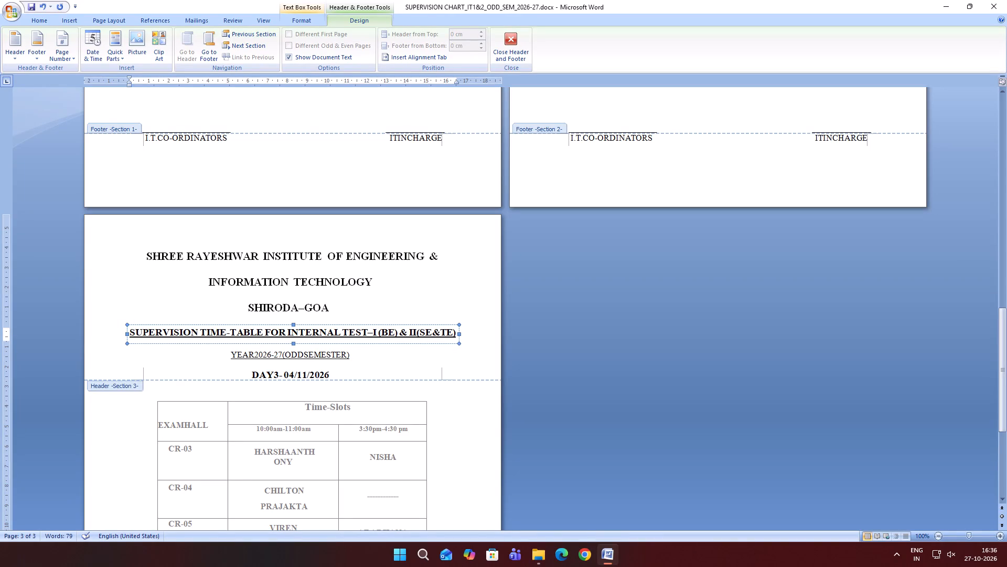
click(416, 331)
key(space)
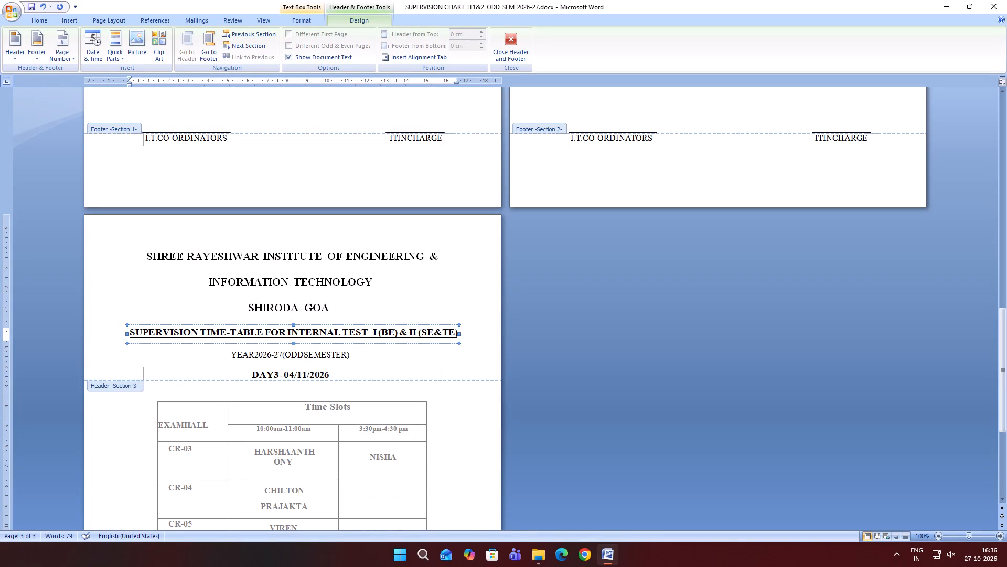
Space the Day 3 header's last two lines as "YEAR 2026-27 (ODDSEMESTER)" and "DAY 3- 04/11/2026".
click(281, 355)
key(space)
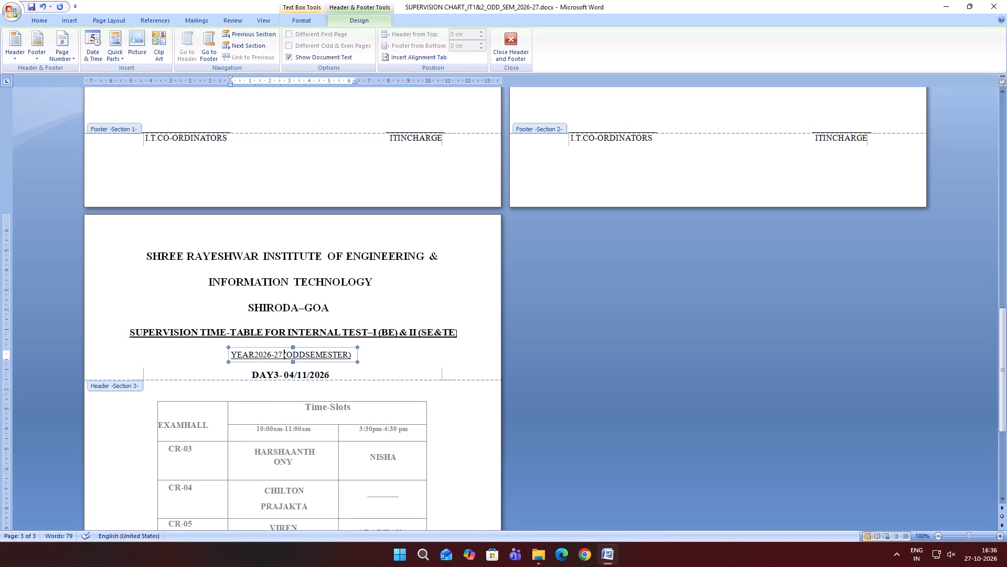
click(273, 375)
key(space)
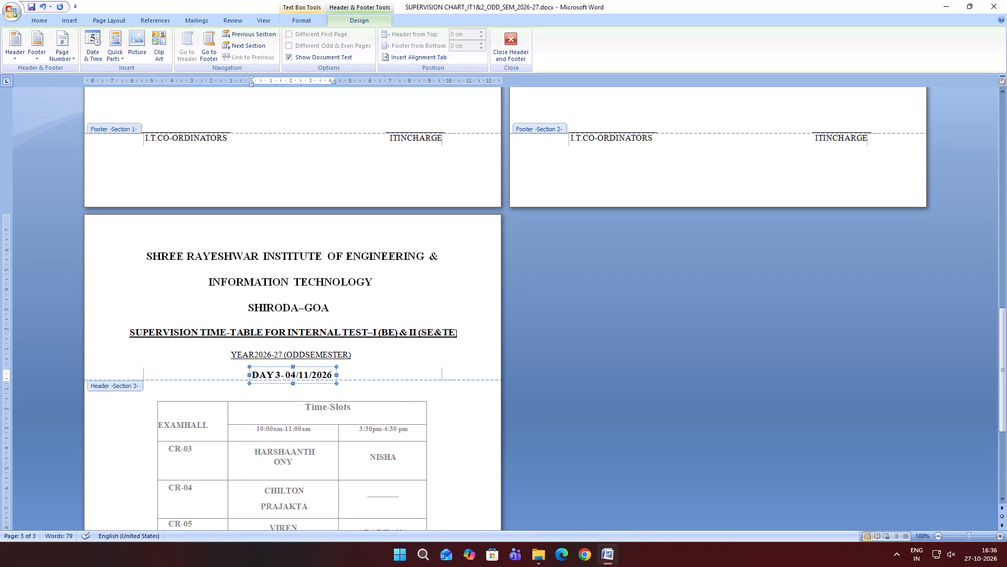
click(253, 359)
key(space)
scroll(283, 374, up, 17)
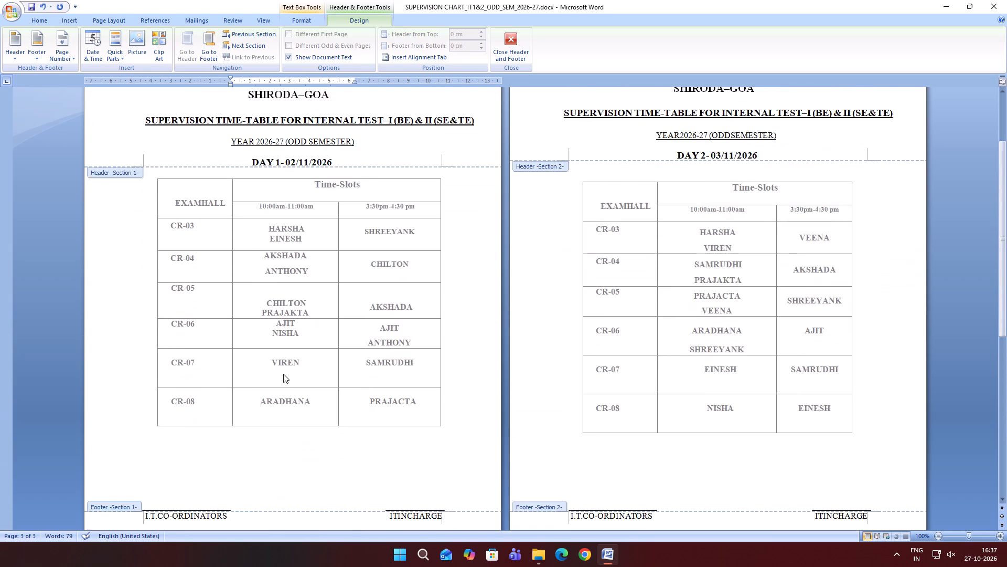
Separate YEAR from 2026-27 in the Day 2 header so the line reads "YEAR 2026-27 (ODDSEMESTER)".
scroll(283, 374, up, 2)
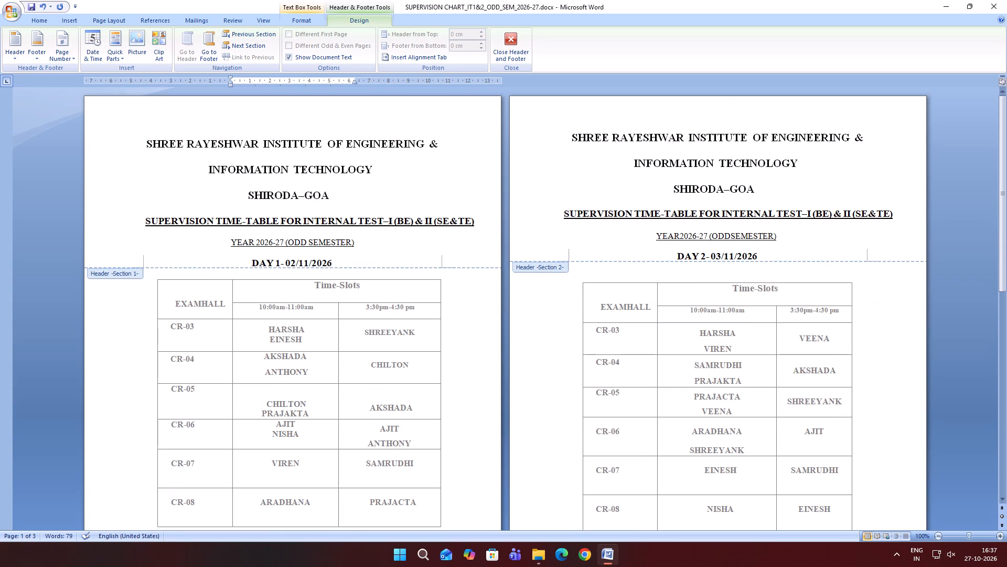
click(678, 236)
key(space)
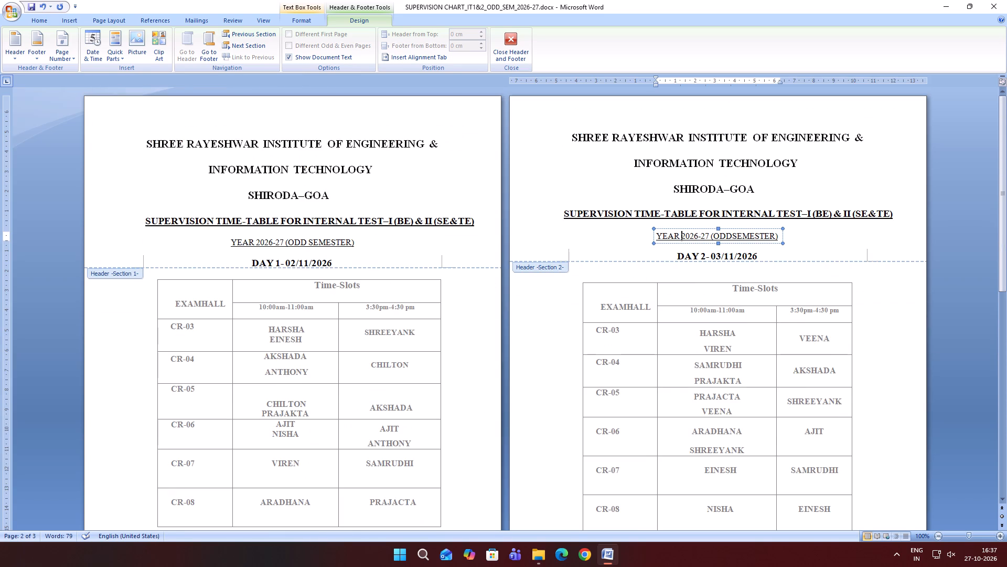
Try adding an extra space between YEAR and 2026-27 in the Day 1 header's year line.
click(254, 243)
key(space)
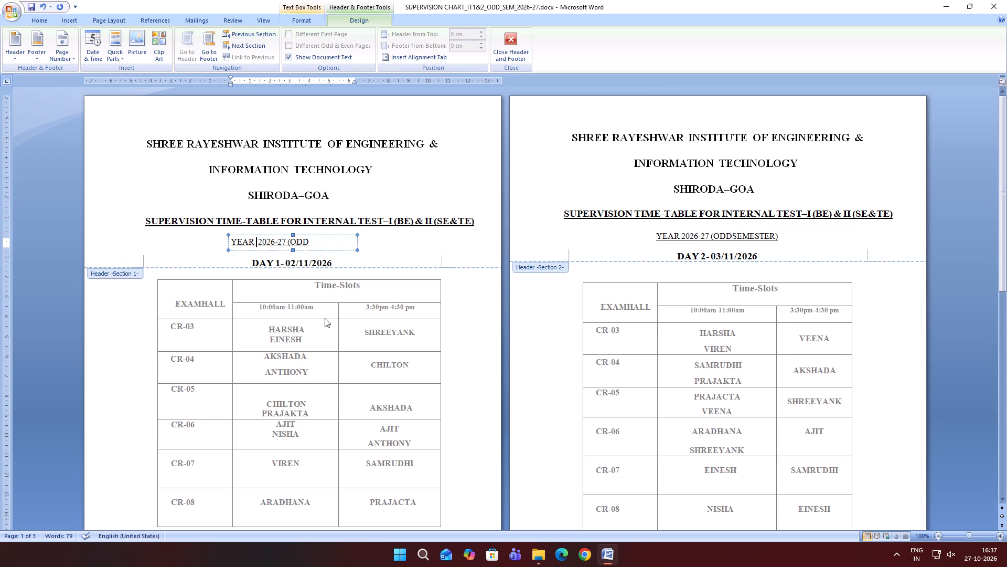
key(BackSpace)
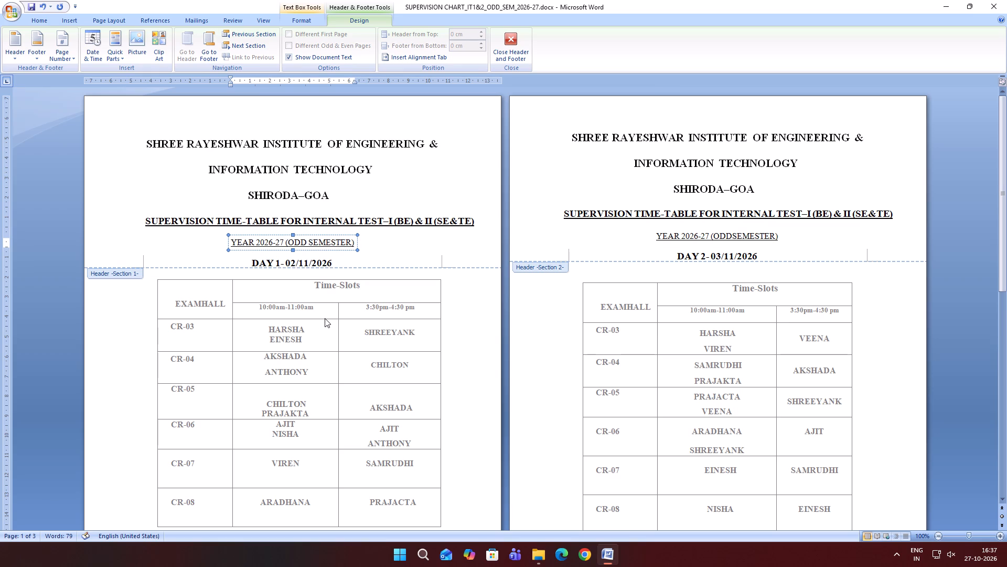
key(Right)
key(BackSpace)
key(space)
Split the run-together names in the Day 3 table's CR-03, 10:00am-11:00am cell into HARSHA and ANTHONY on separate lines.
click(780, 345)
scroll(727, 333, down, 20)
scroll(727, 333, down, 3)
scroll(464, 370, down, 6)
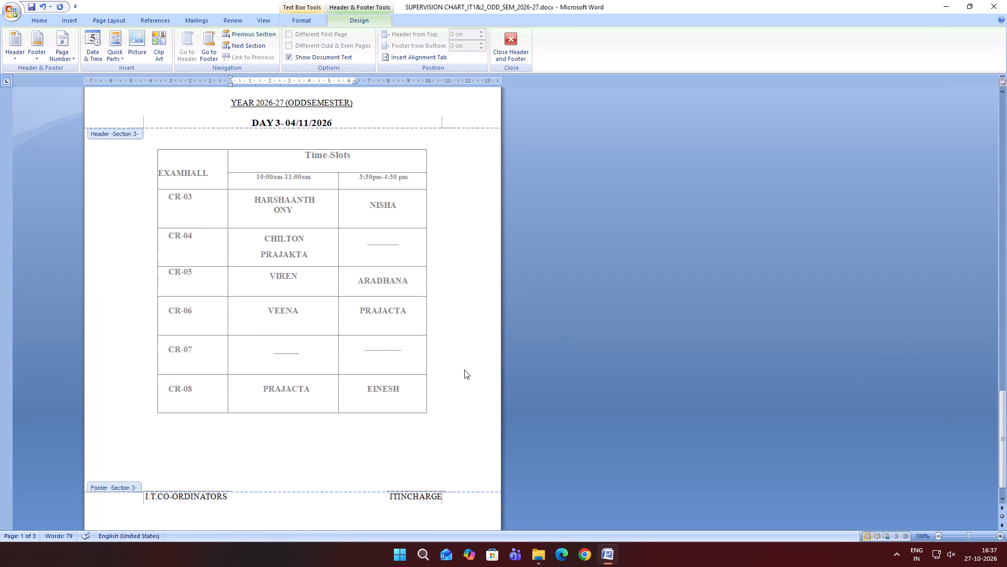
double_click(389, 344)
scroll(383, 363, down, 8)
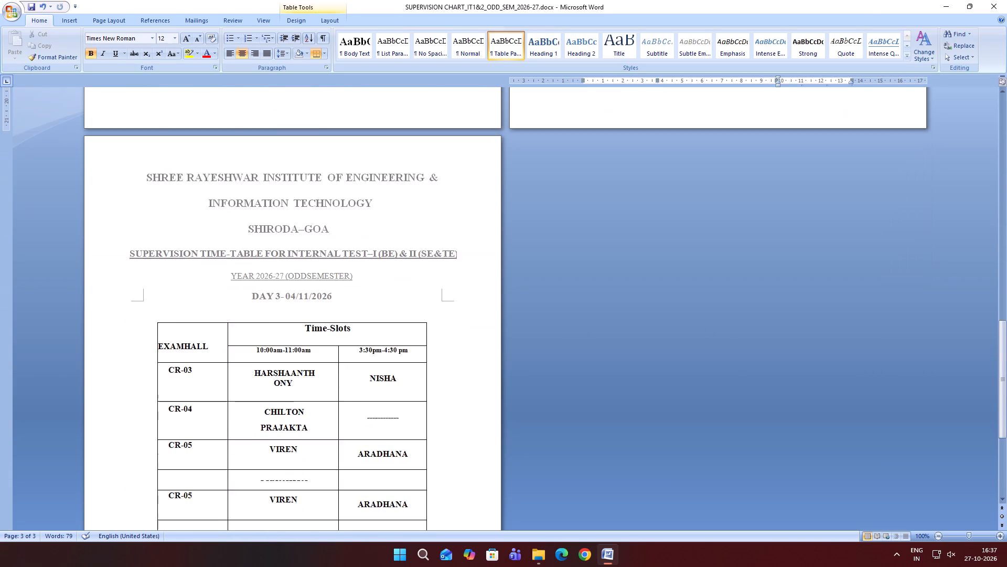
scroll(384, 362, down, 3)
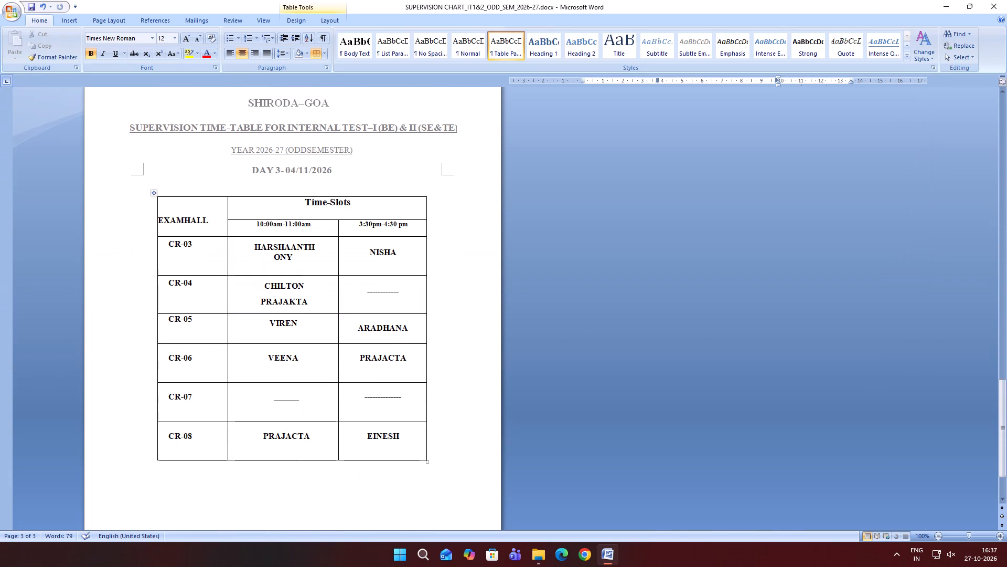
click(292, 246)
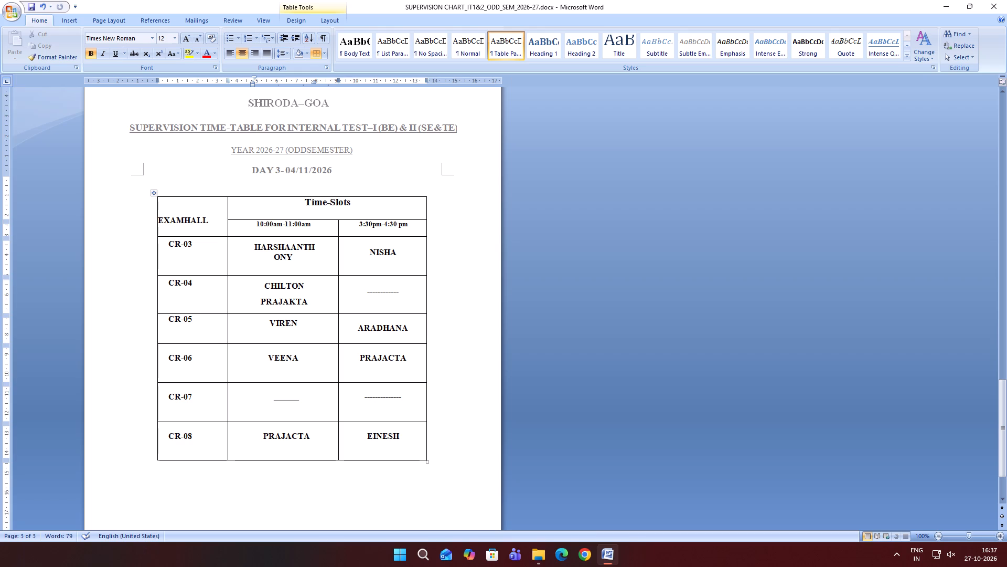
key(Return)
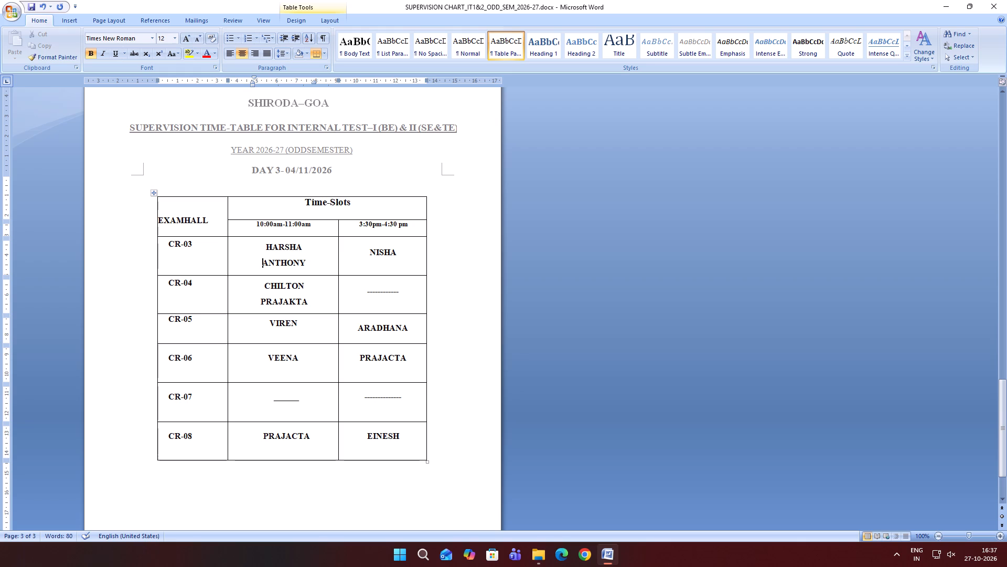
Save the supervision chart document.
scroll(326, 307, up, 19)
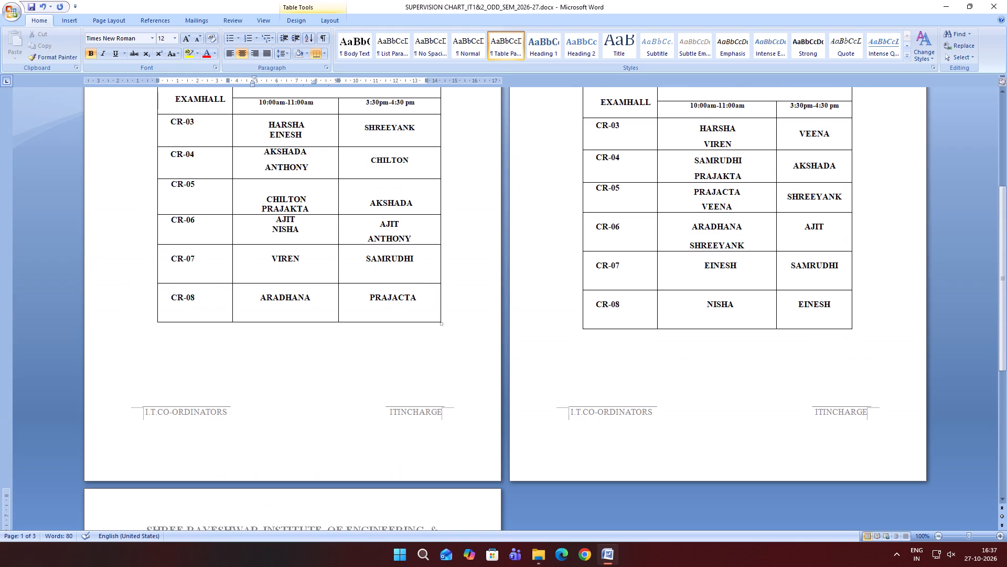
scroll(326, 307, up, 4)
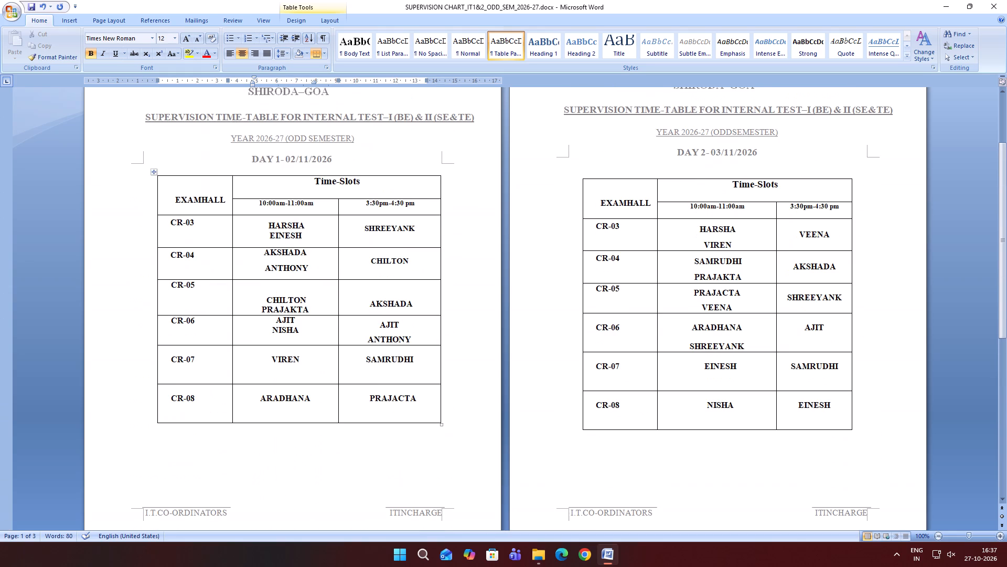
key(ctrl+s)
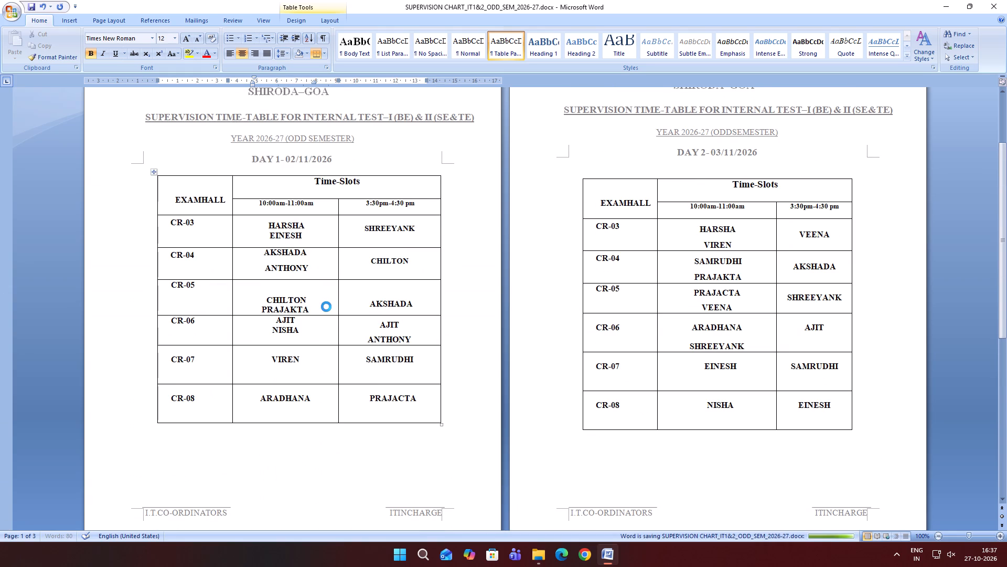
Print the whole supervision chart scaled to A4 paper size.
scroll(326, 307, up, 4)
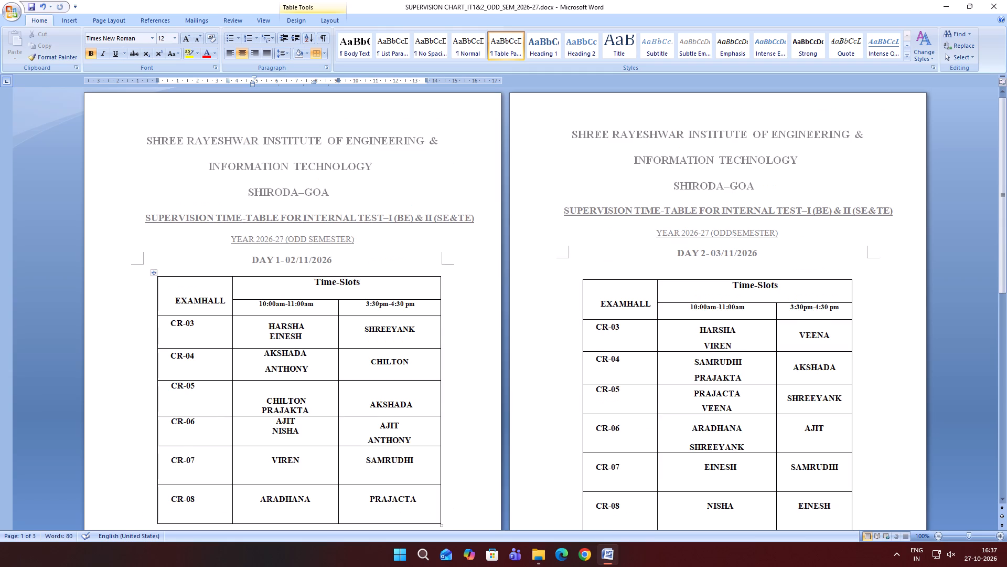
scroll(326, 307, up, 8)
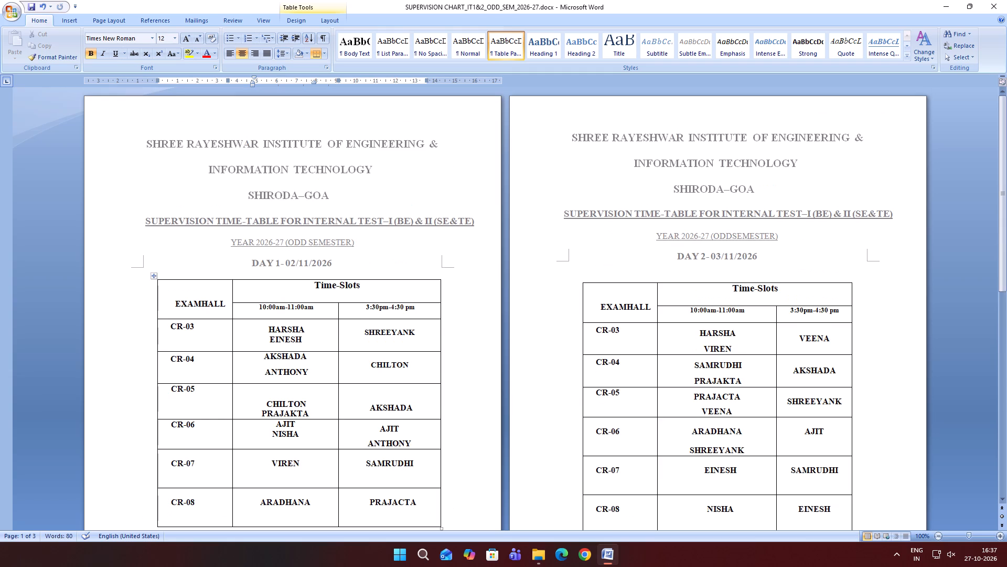
key(ctrl+p)
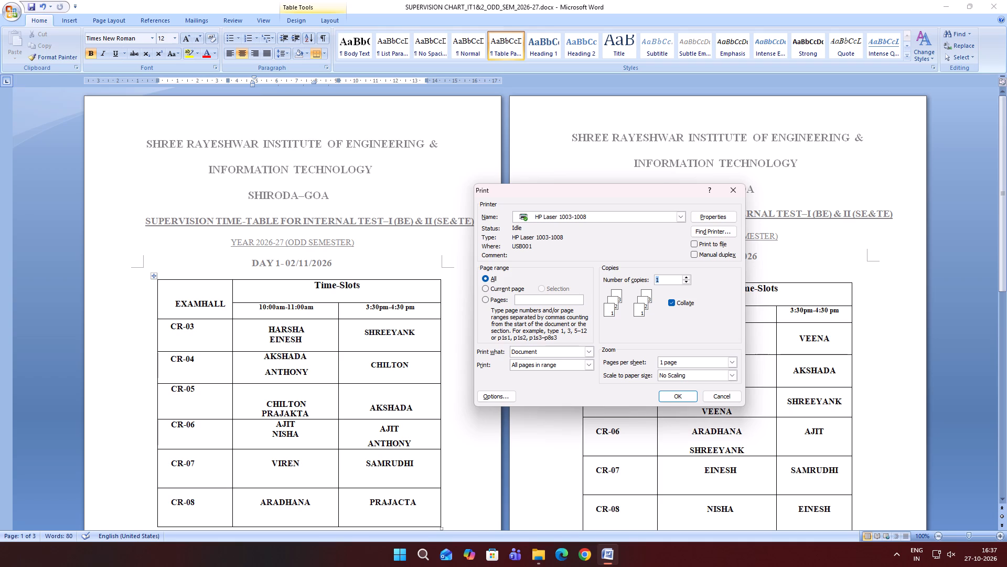
click(731, 375)
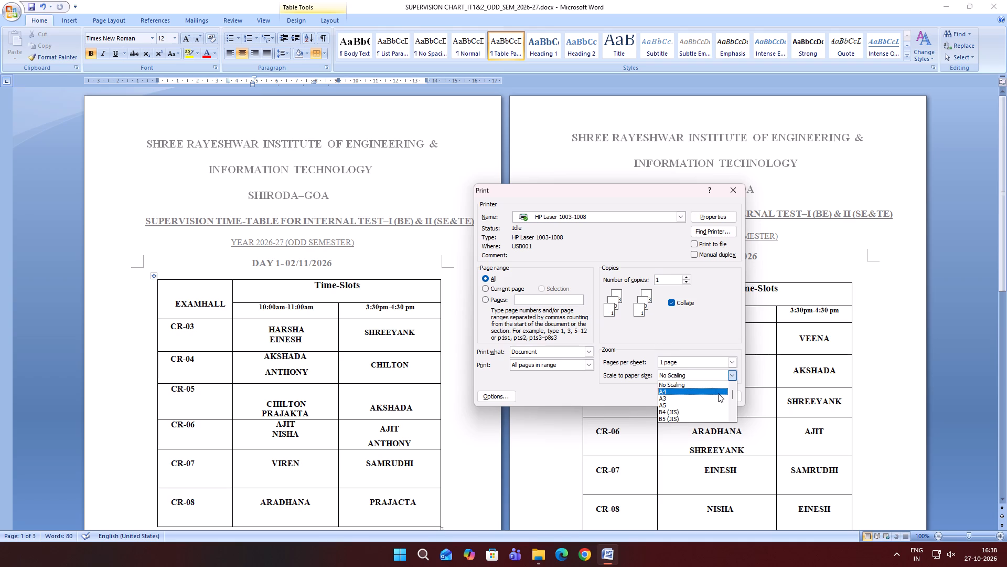
click(718, 393)
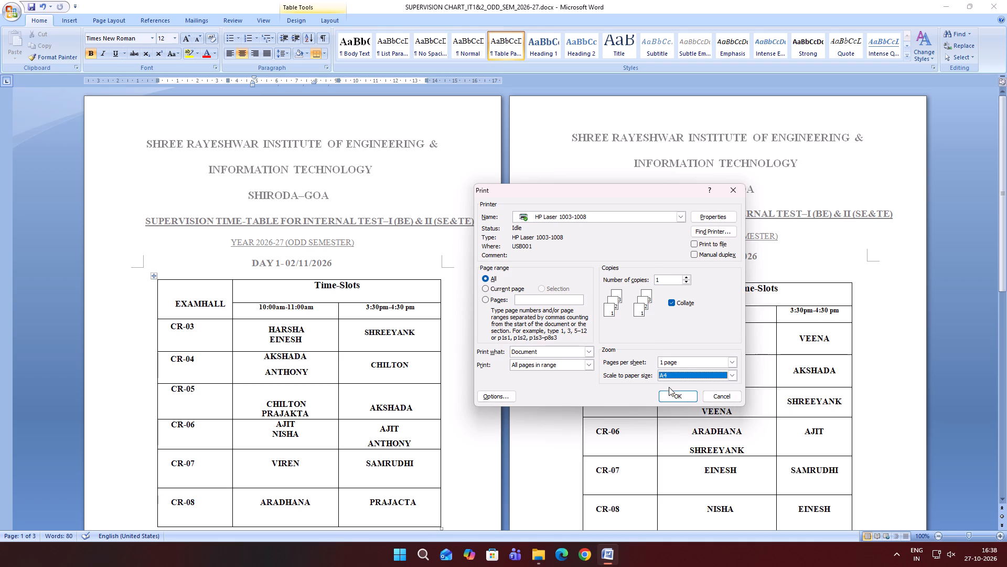
click(670, 396)
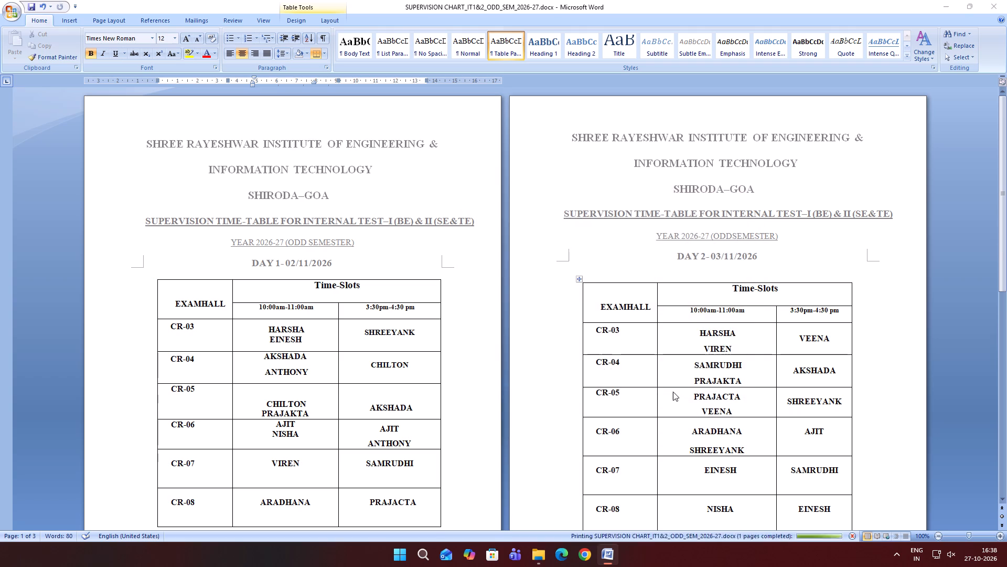
Separate the words of the exam hall heading in the Day 2 and Day 1 tables so both read "EXAM HALL".
scroll(671, 391, down, 17)
scroll(669, 390, down, 11)
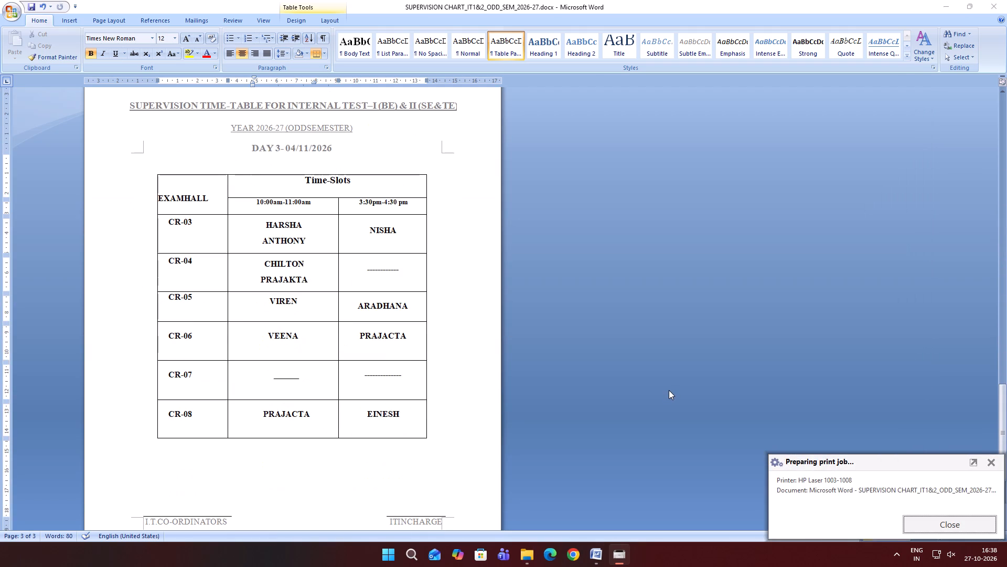
scroll(669, 390, up, 20)
scroll(669, 390, up, 5)
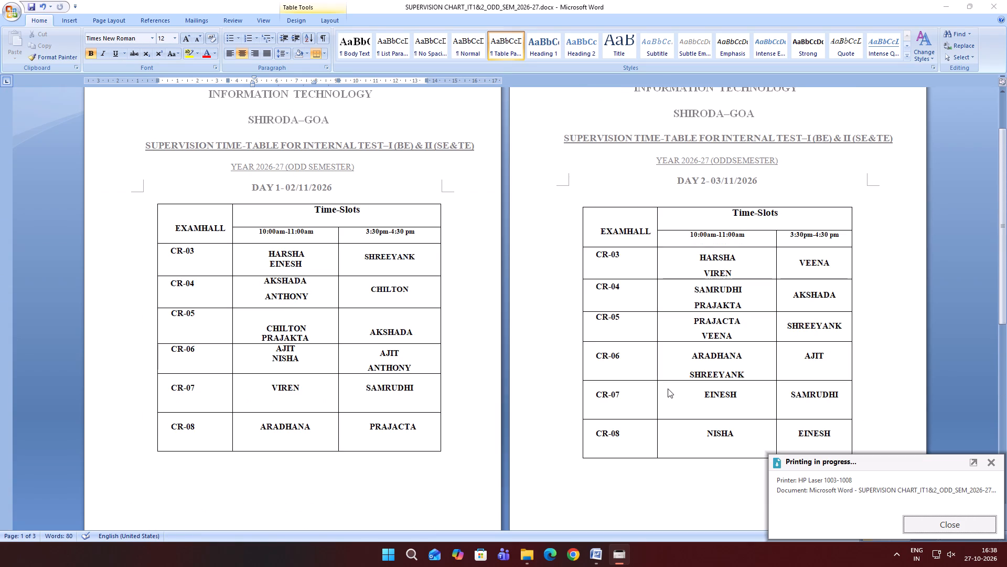
click(628, 232)
click(628, 232)
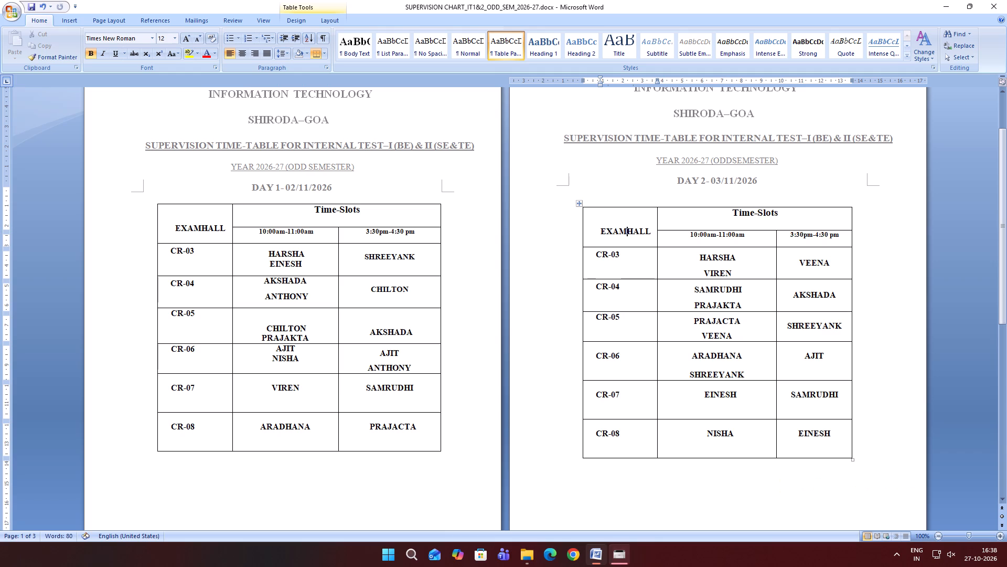
key(space)
click(200, 229)
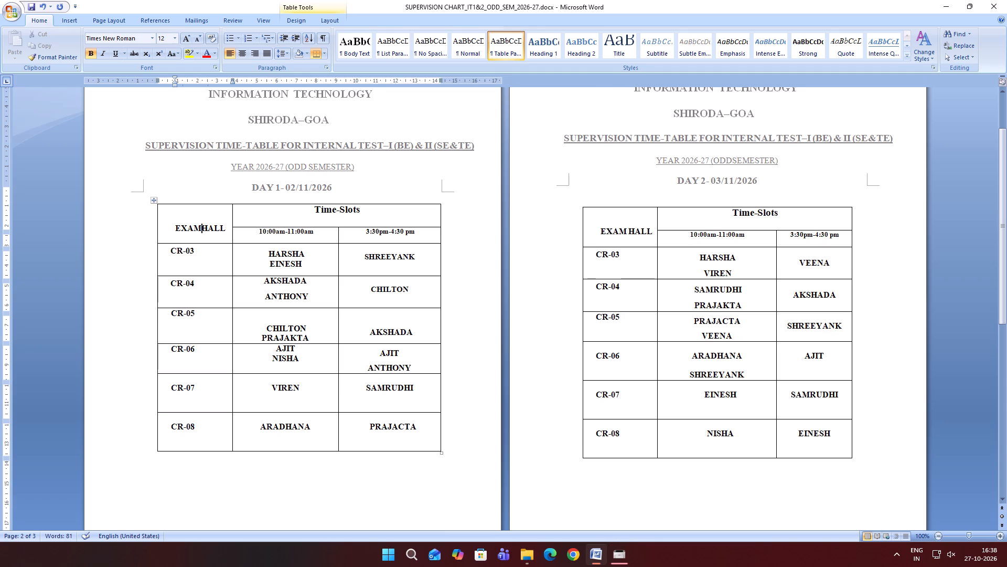
key(space)
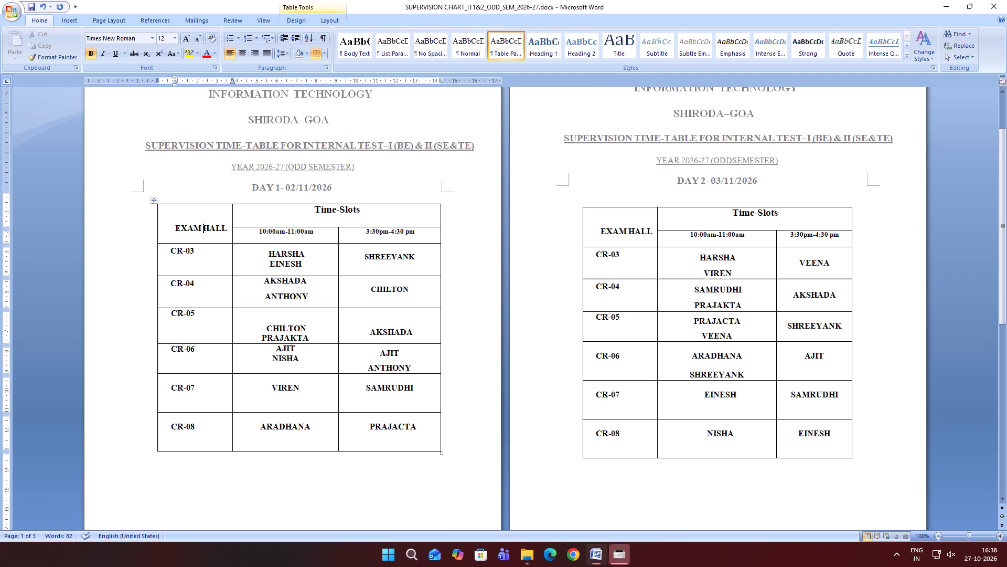
Add spaces before am and pm in the Day 1 time-slot headings: "10:00 am-11:00 am" and "3:30 pm-4:30 pm".
click(274, 234)
key(space)
click(304, 234)
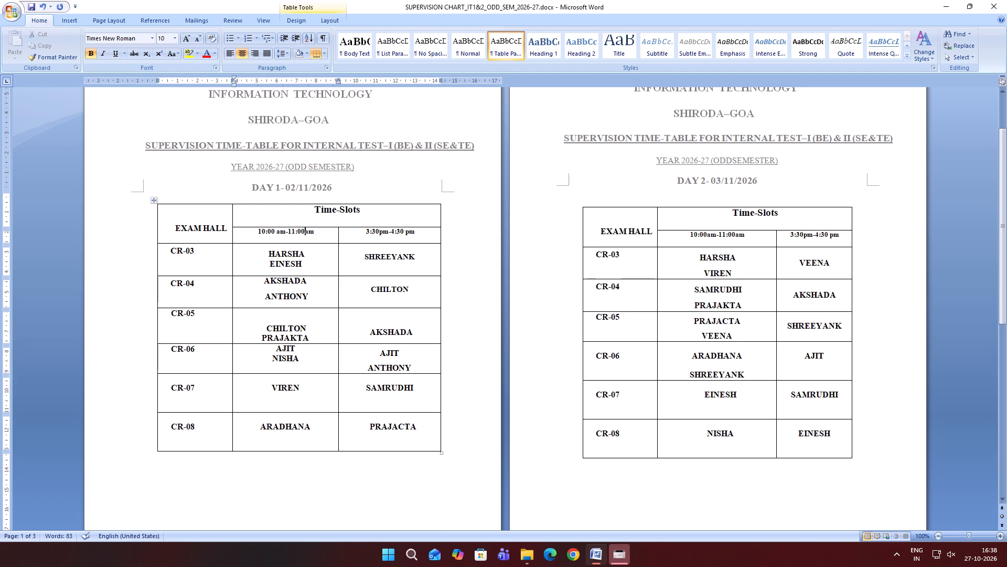
key(space)
click(379, 234)
key(space)
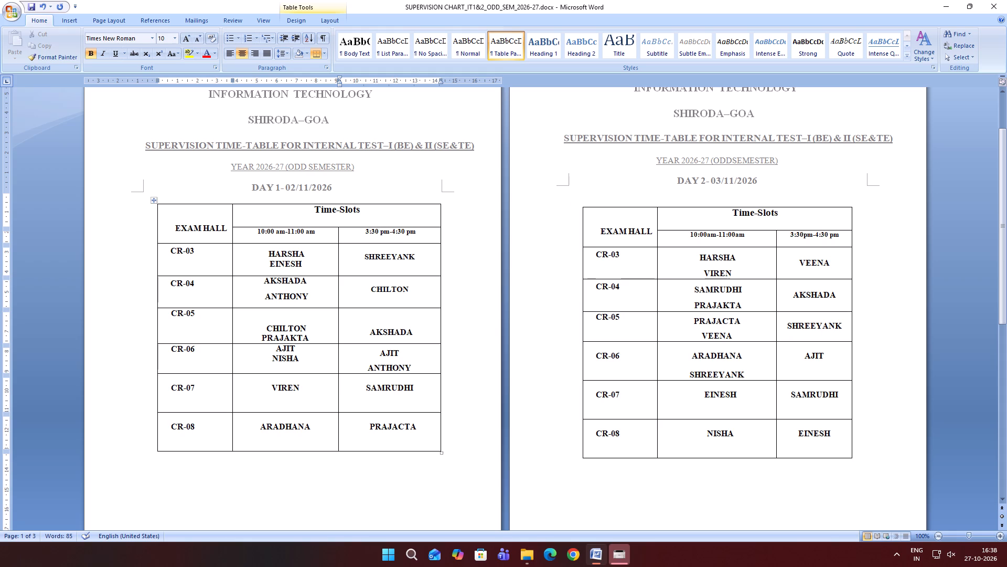
Space the Day 2 table's time-slot headings as "10:00 am-11:00 am" and "3:30 pm-4:30 pm".
click(706, 236)
key(space)
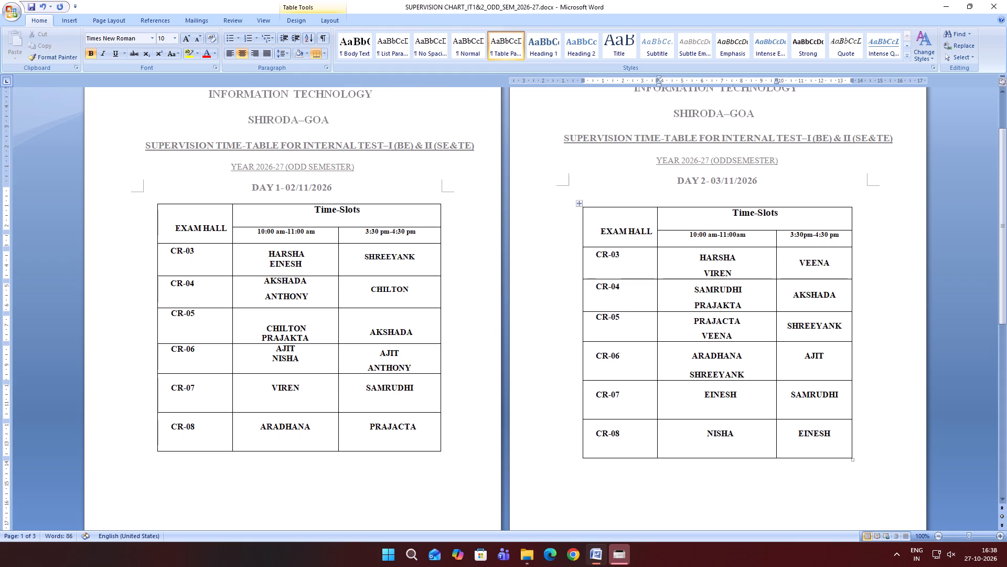
click(736, 236)
key(space)
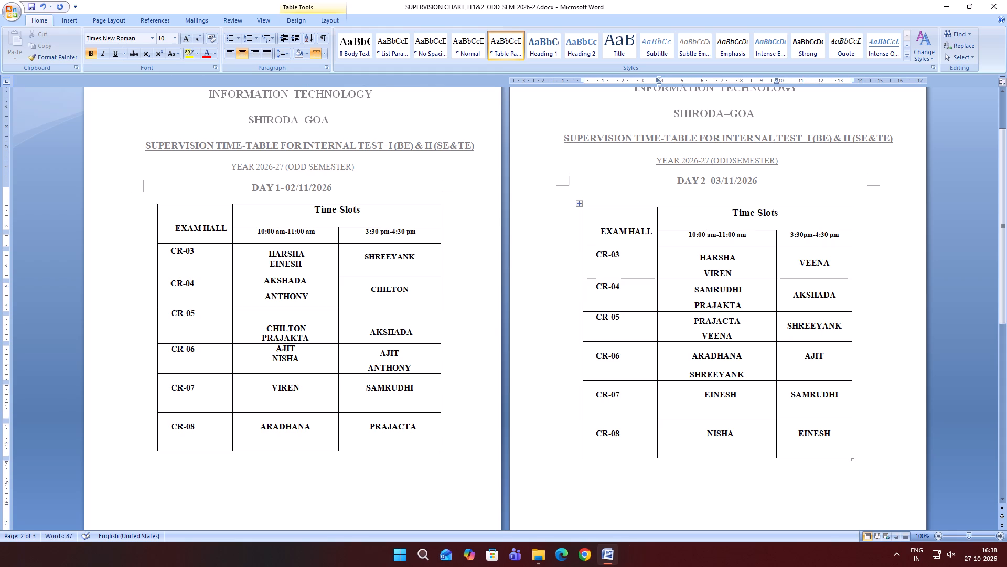
click(804, 236)
key(space)
Space the Day 3 table's exam hall heading as "EXAM HALL" and indent it with five leading spaces to line up with the CR labels.
scroll(598, 346, down, 20)
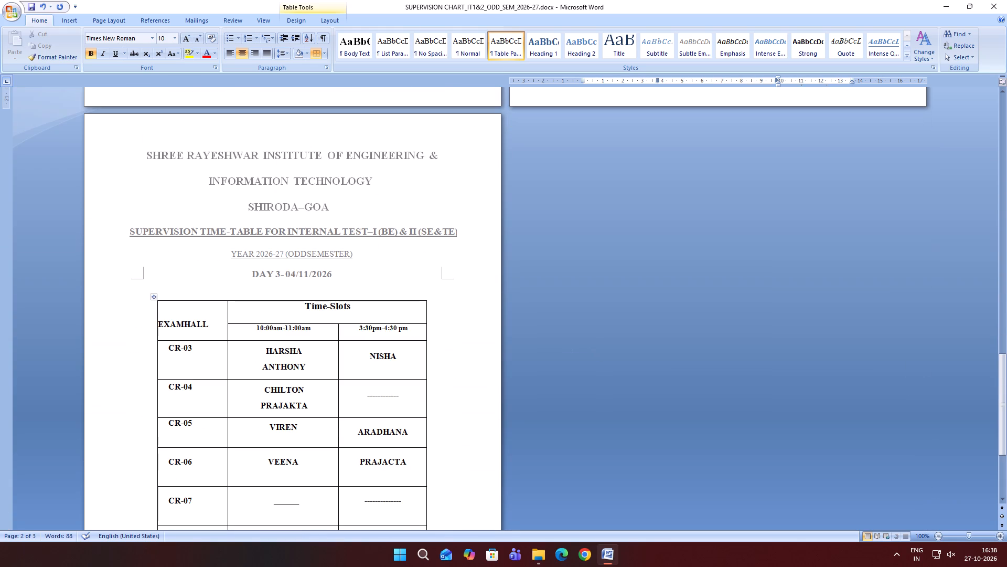
click(182, 327)
key(space)
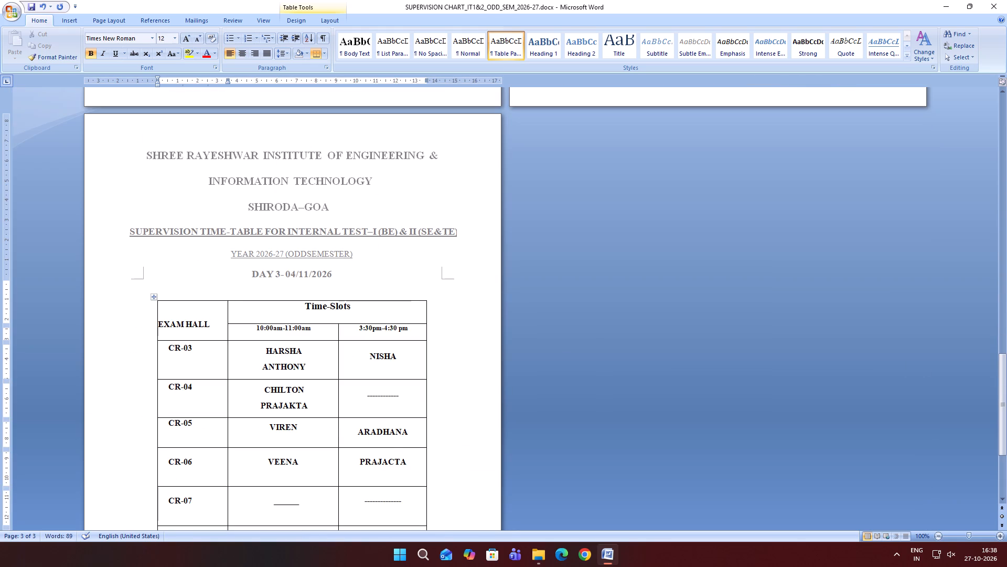
click(159, 327)
key(space)
key(space)
key(space)
key(space)
key(space)
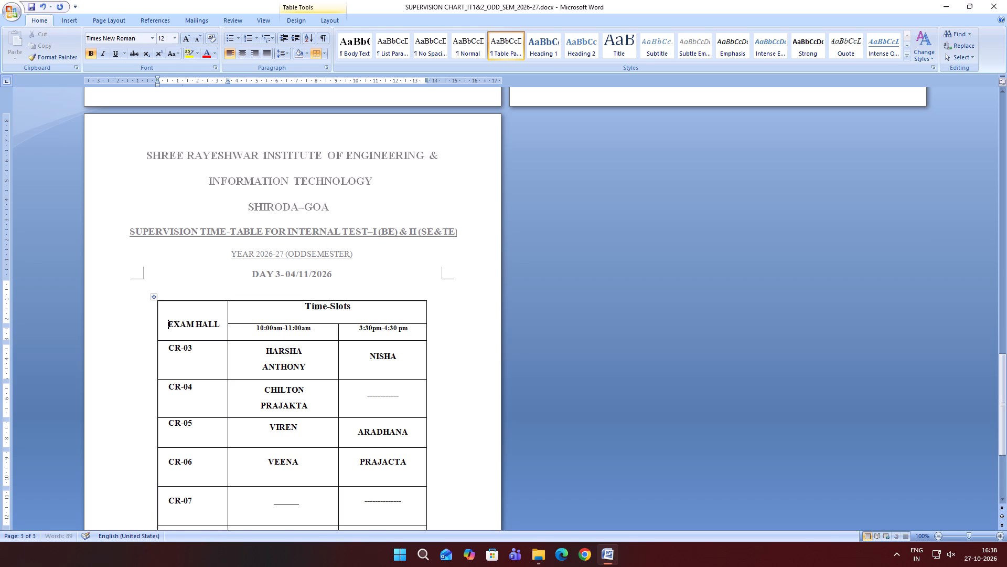
scroll(192, 345, up, 20)
scroll(192, 345, up, 1)
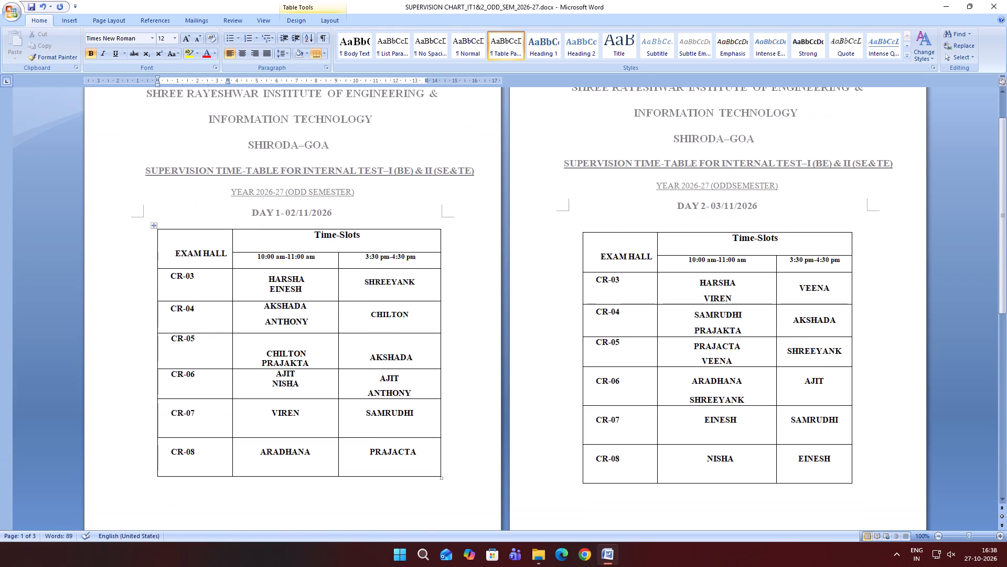
Replace the indent before "EXAM HALL" in the Day 1 table with seven leading spaces to align it with the CR labels.
click(176, 253)
key(BackSpace)
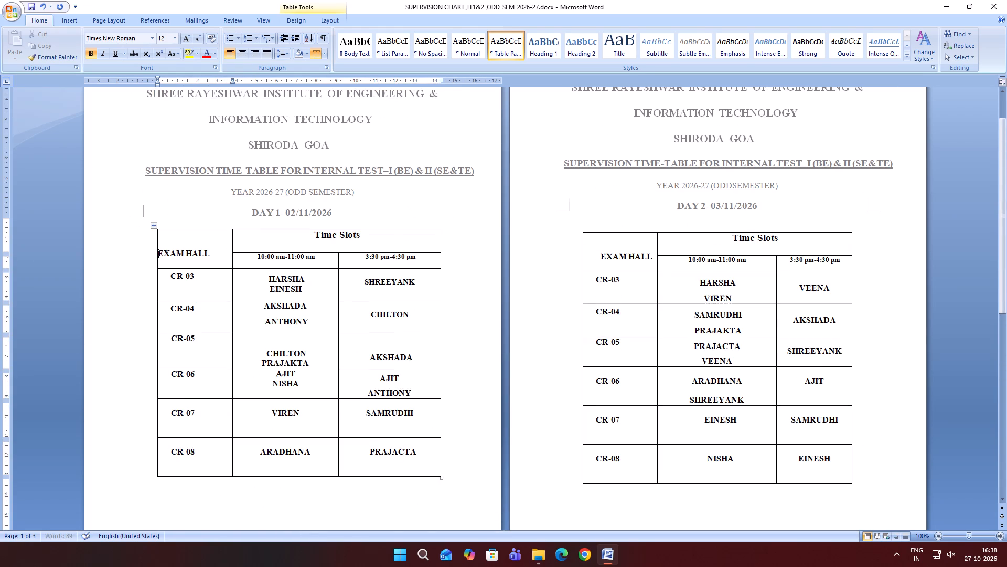
key(space)
key(space)
key(space)
key(space)
key(space)
key(space)
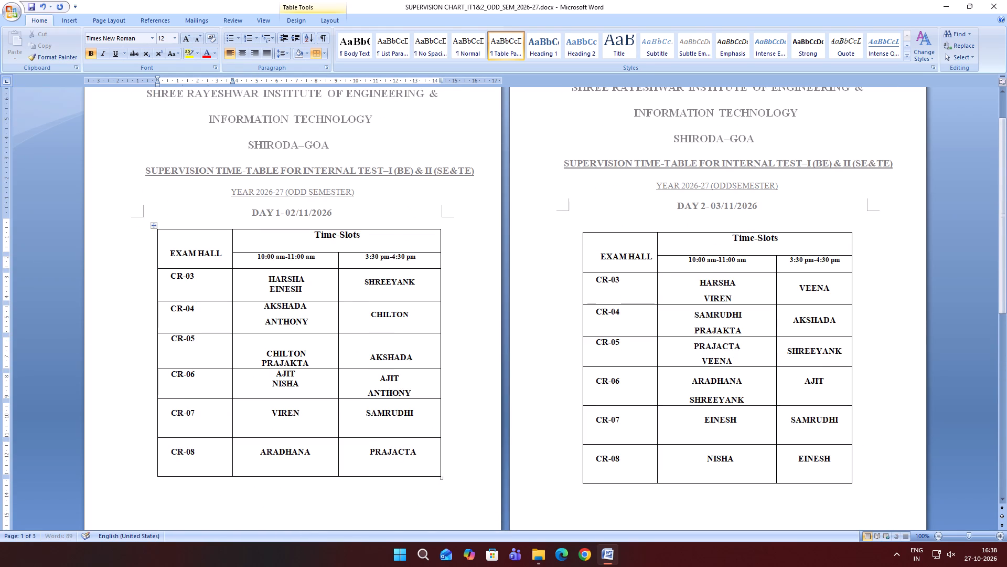
key(space)
Replace the indent before "EXAM HALL" in the Day 2 table with six leading spaces to align it with the CR labels.
click(599, 254)
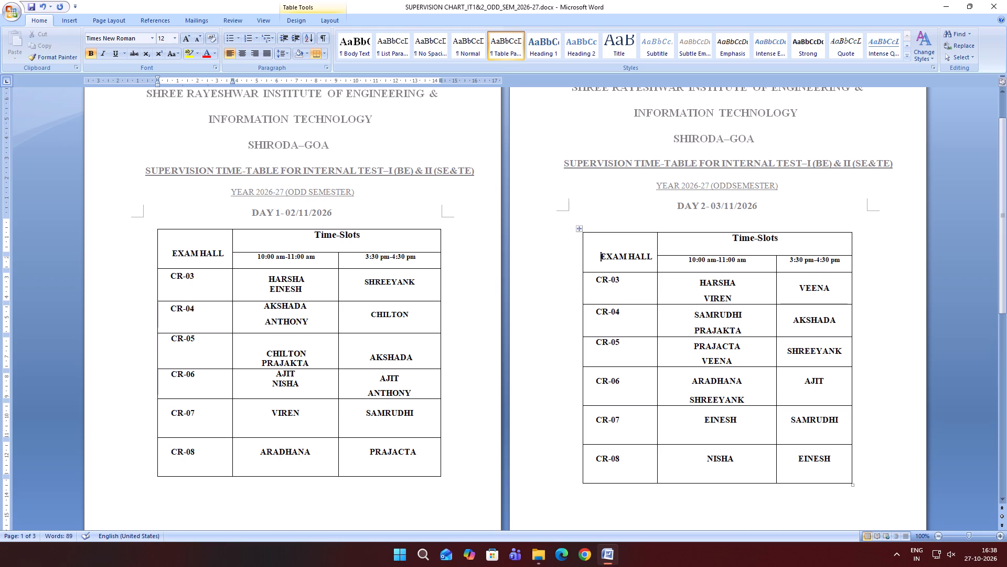
key(BackSpace)
key(space)
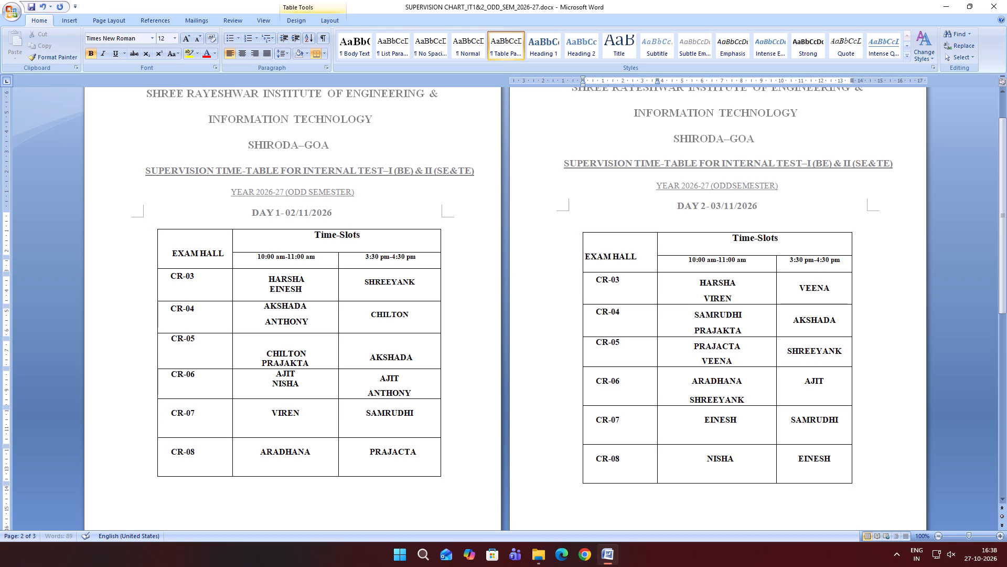
key(space)
key(space)
key(space)
key(space)
key(space)
Space the Day 3 table's time-slot headings as "10:00 am-11:00 am" and "3:30 pm-4:30 pm".
scroll(581, 259, down, 15)
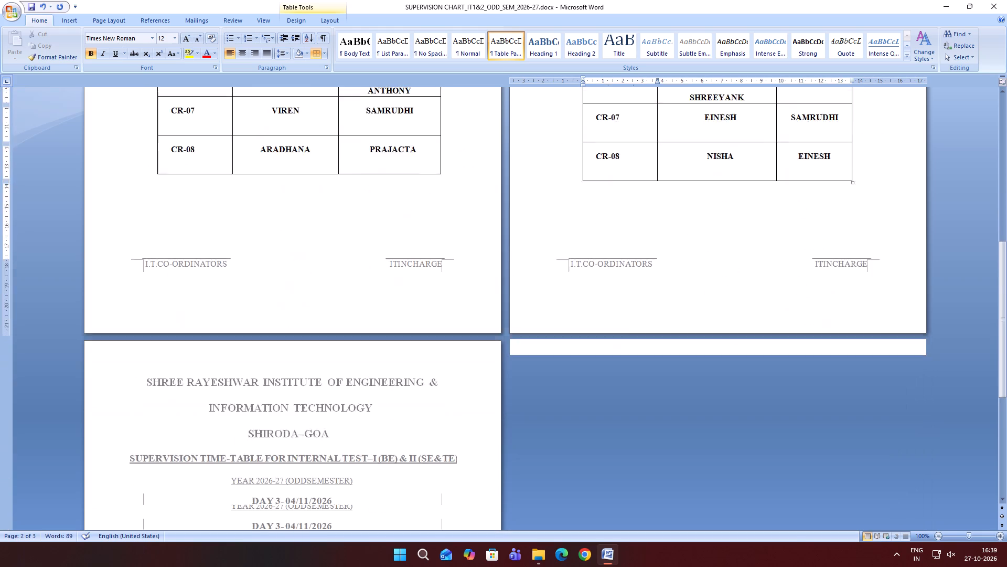
scroll(581, 259, down, 7)
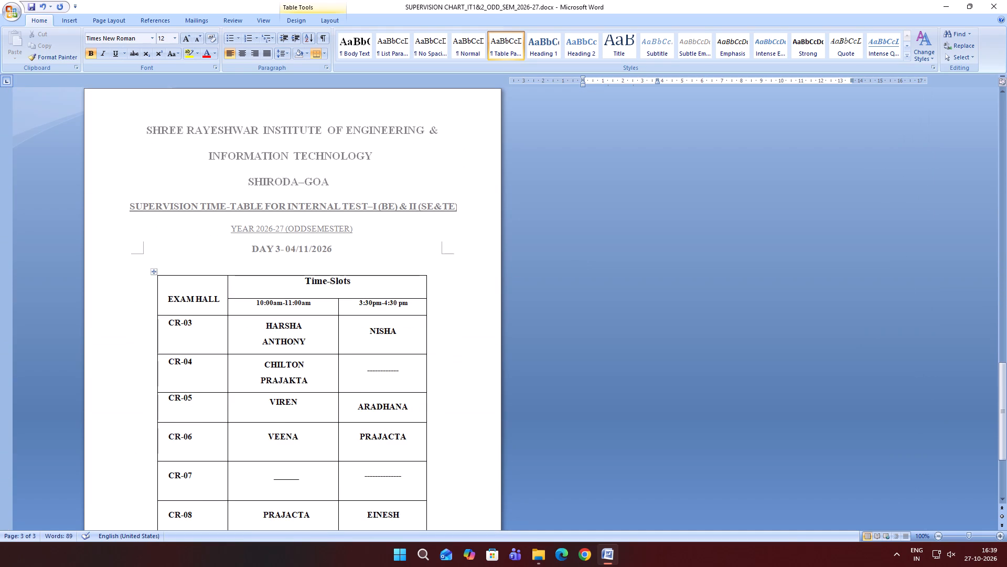
click(272, 307)
key(space)
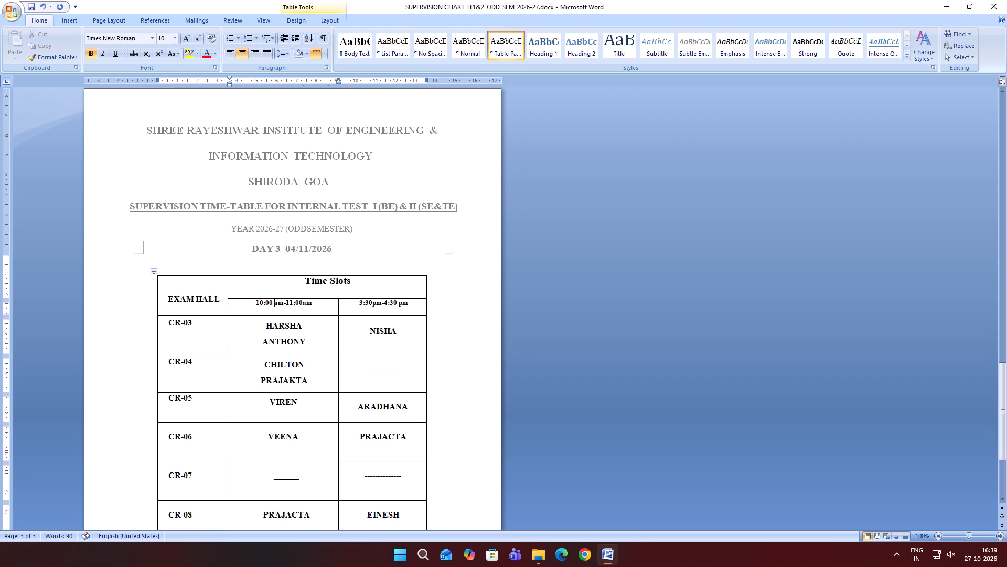
click(303, 303)
key(space)
click(371, 303)
key(space)
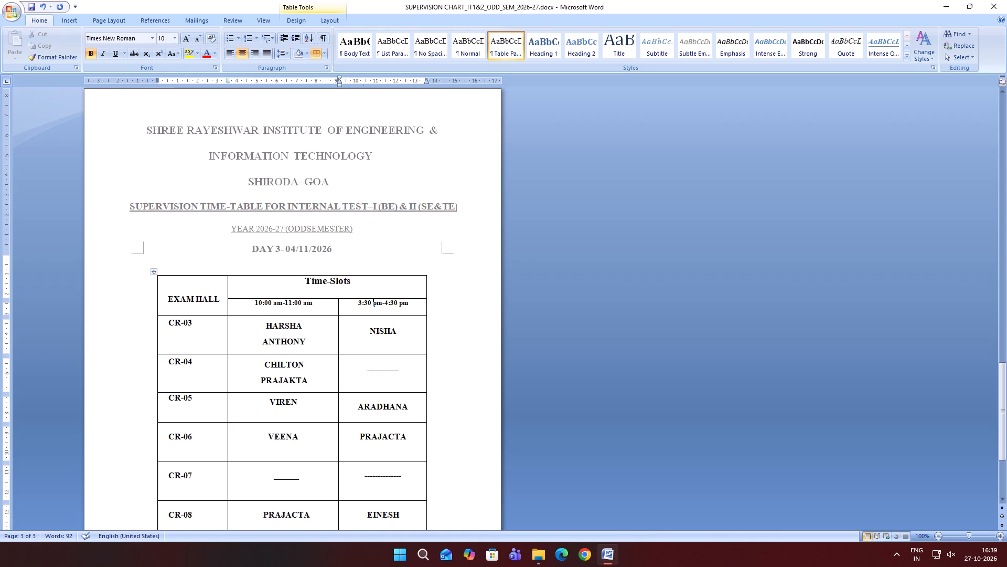
Save the supervision chart and print one copy of all pages on the HP Laser 1003-1008, scaled to A4 paper.
key(ctrl+s)
key(ctrl+p)
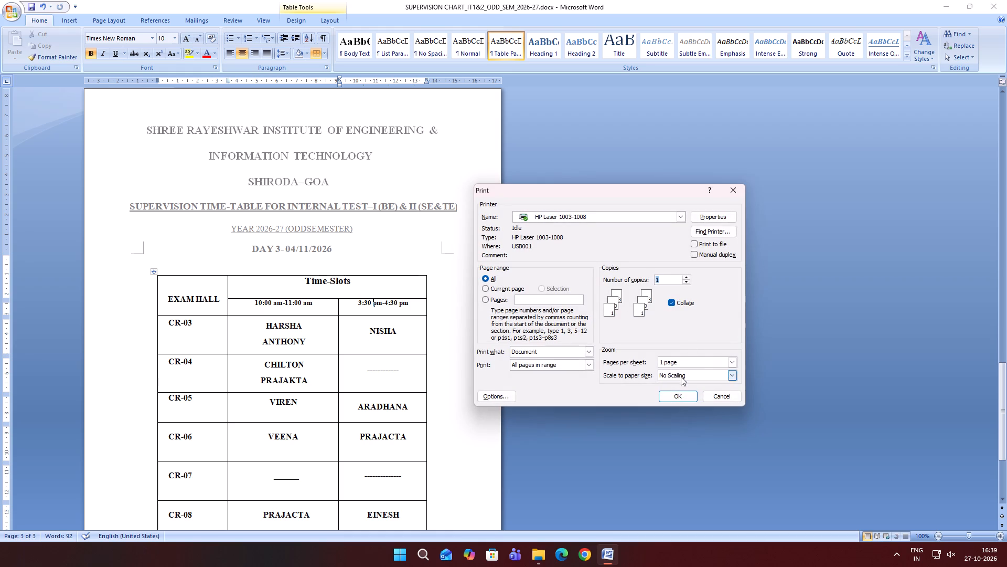
click(699, 374)
click(686, 393)
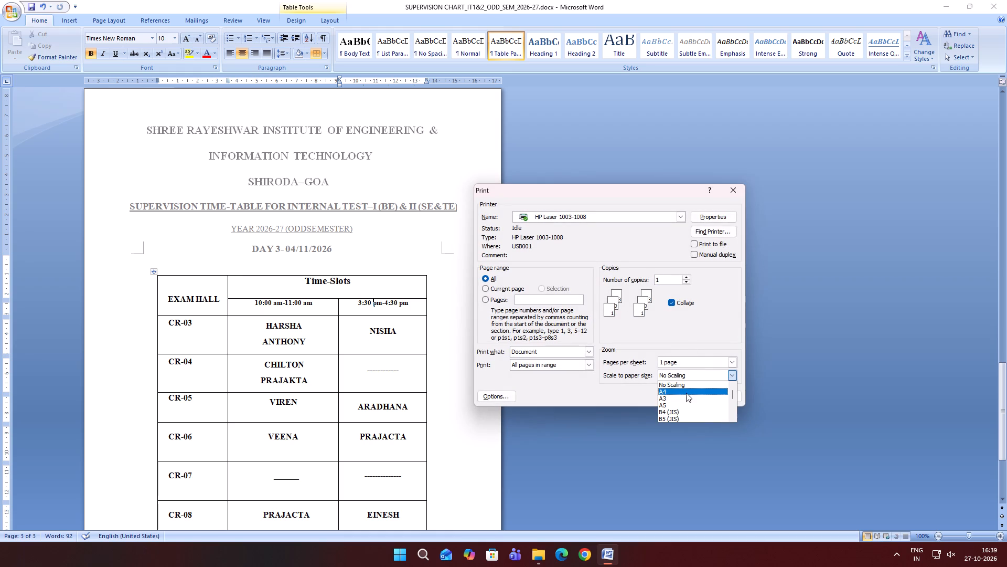
click(678, 397)
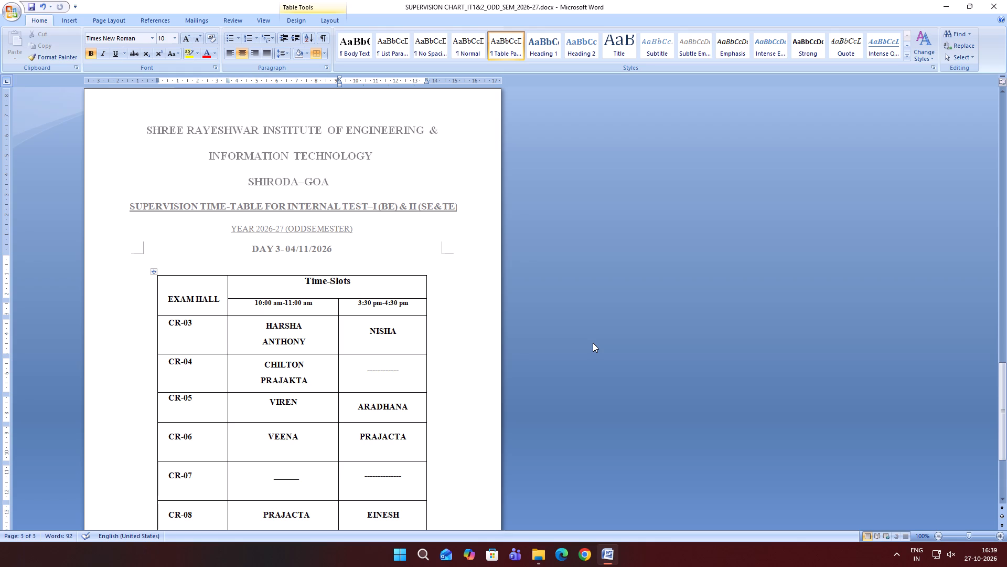
Close the supervision chart document and the file explorer window behind it.
click(1000, 2)
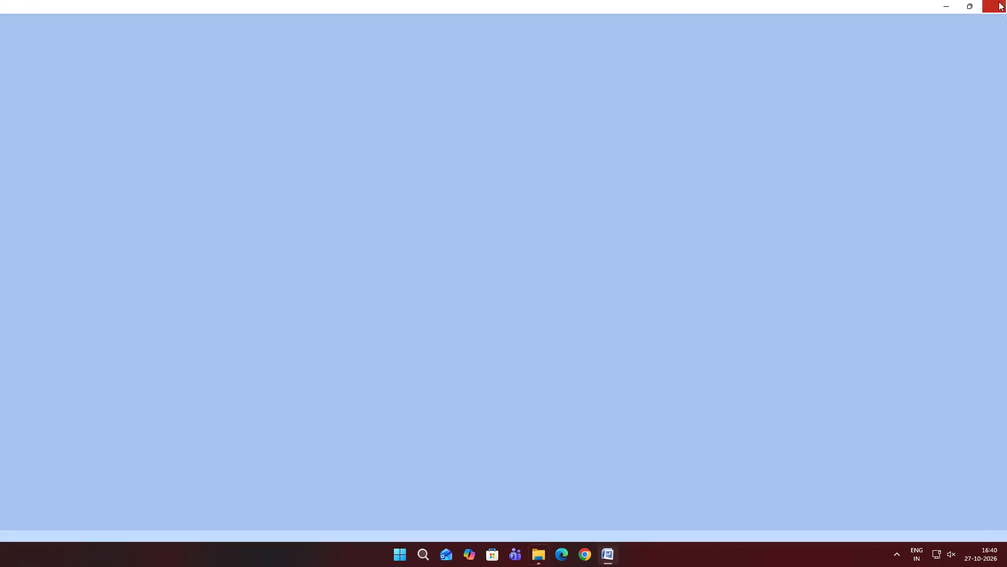
click(999, 6)
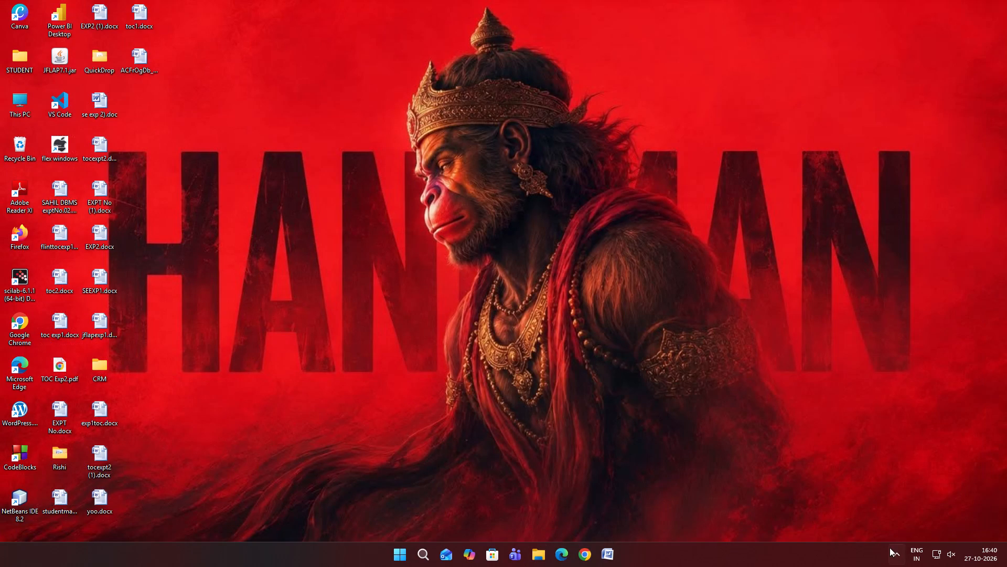
Safely eject the USB mass storage device.
click(898, 554)
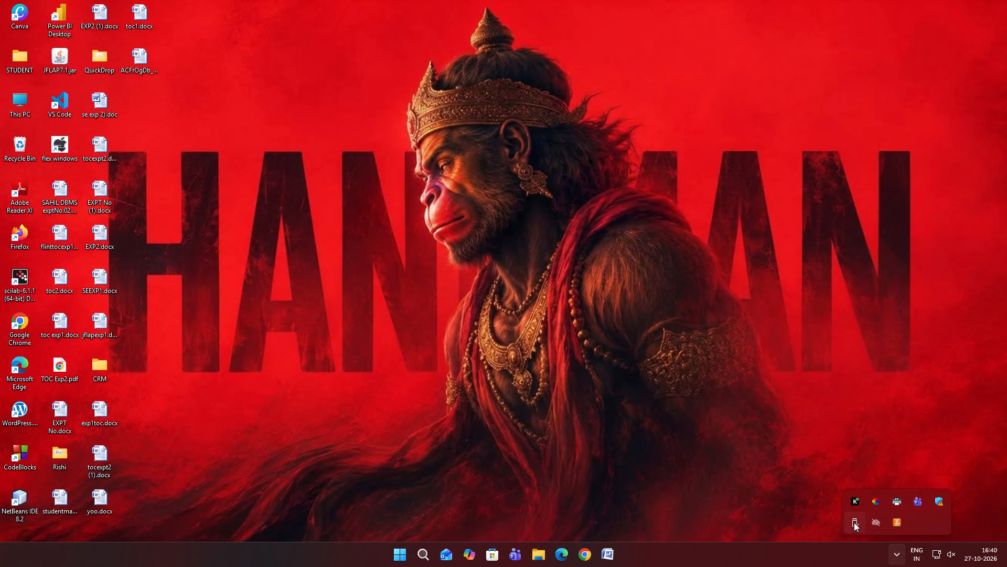
click(854, 522)
click(871, 502)
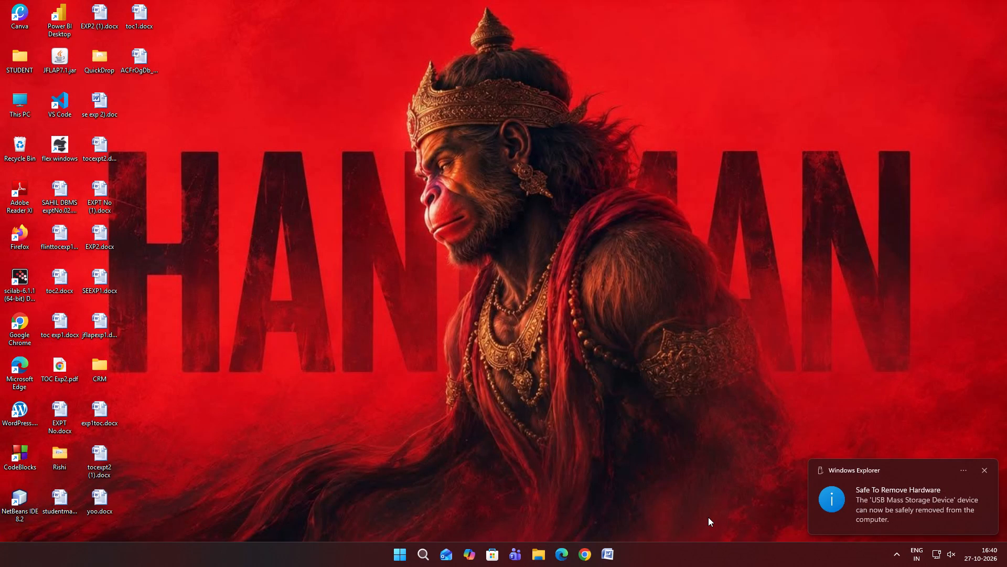
Shut down the computer.
click(399, 552)
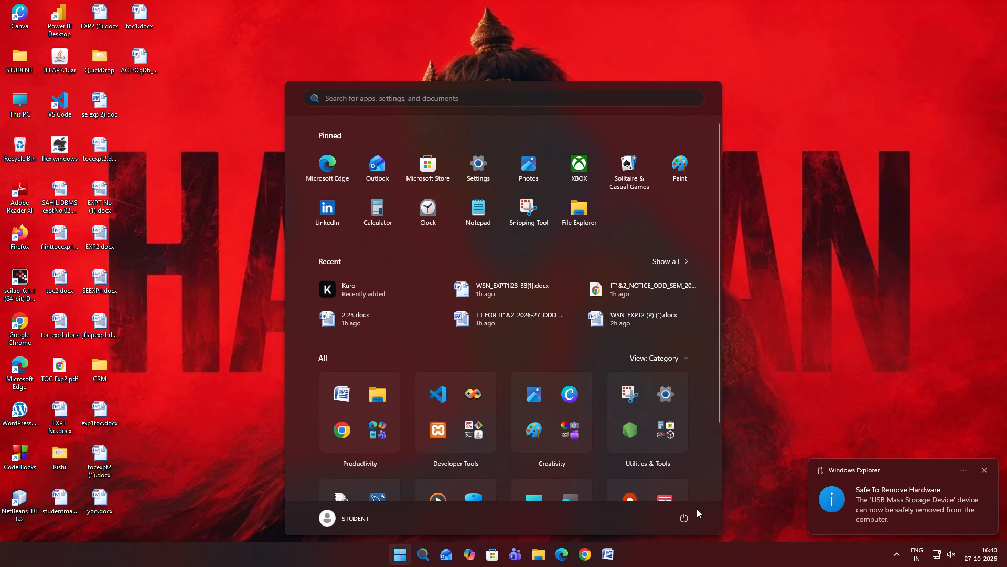
click(685, 513)
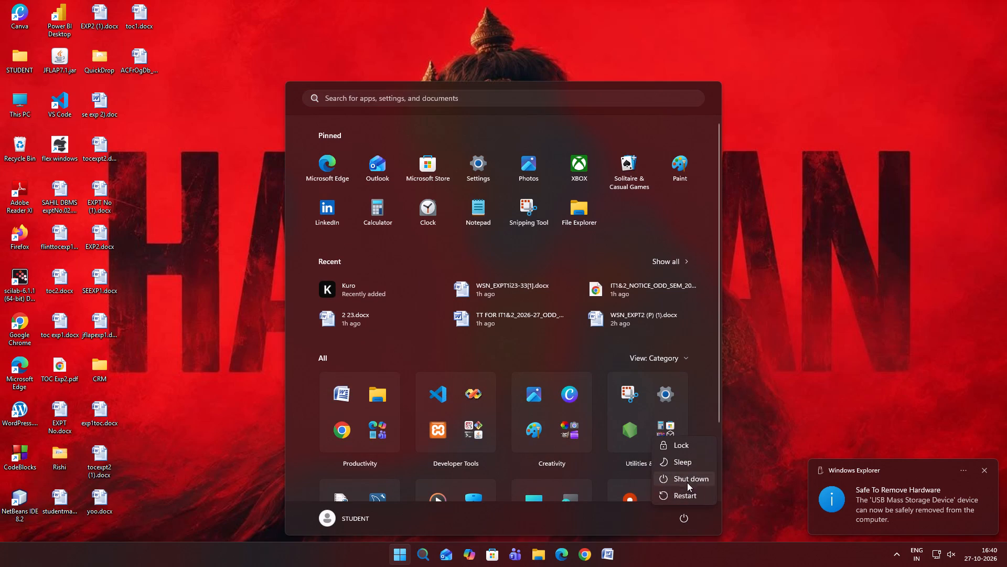